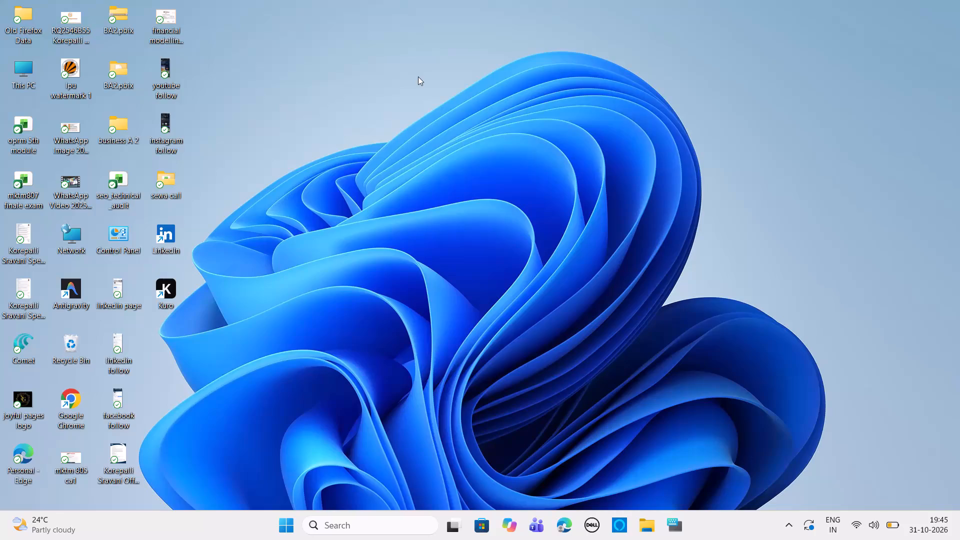
pyautogui.scroll(2, 381, 183)
pyautogui.click(352, 526)
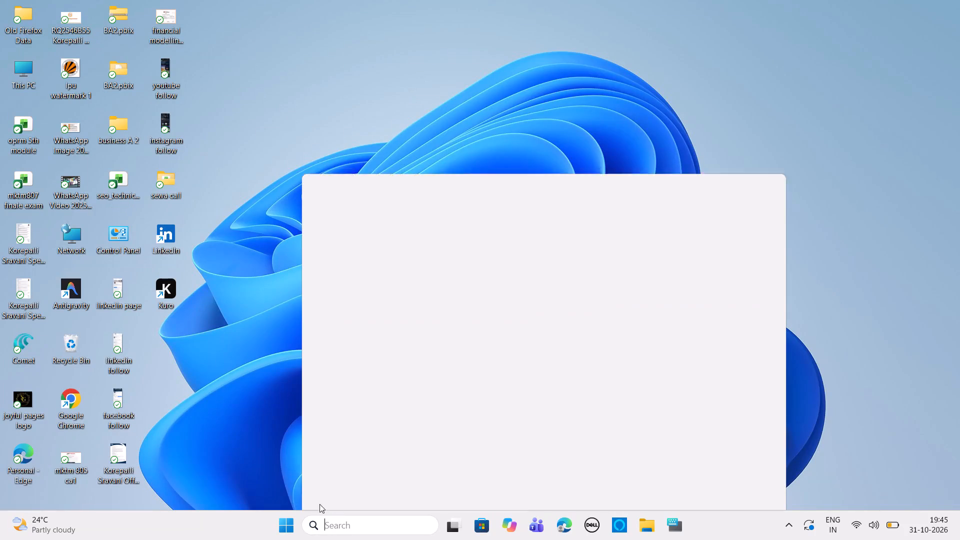
pyautogui.click(283, 530)
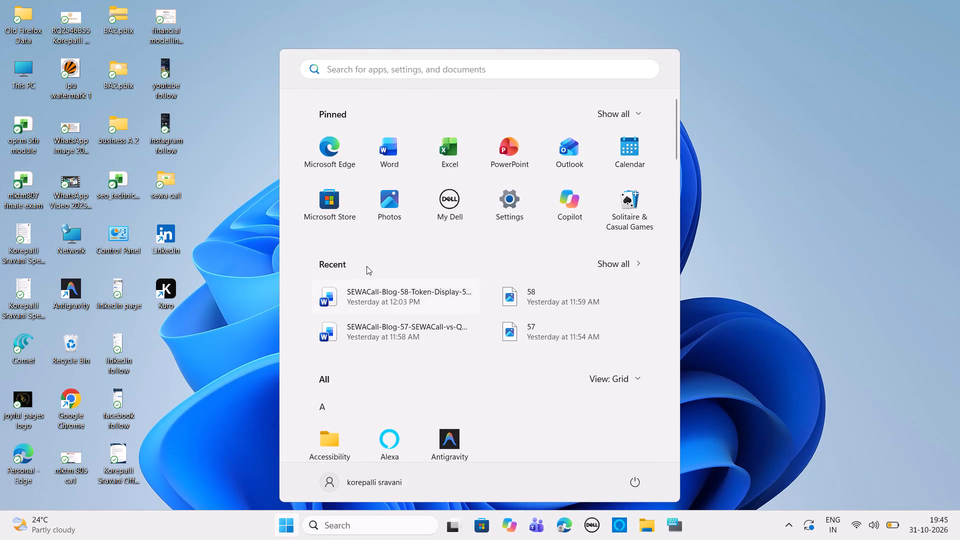
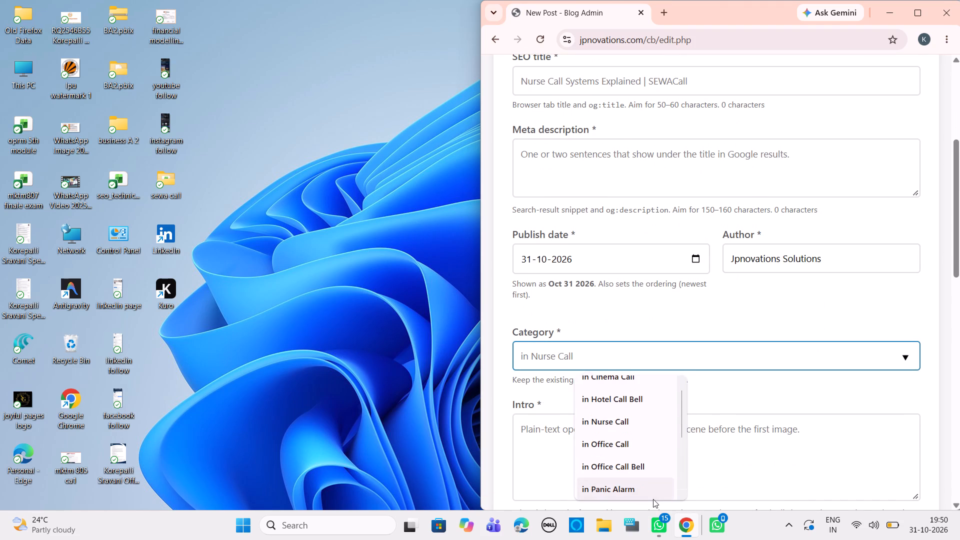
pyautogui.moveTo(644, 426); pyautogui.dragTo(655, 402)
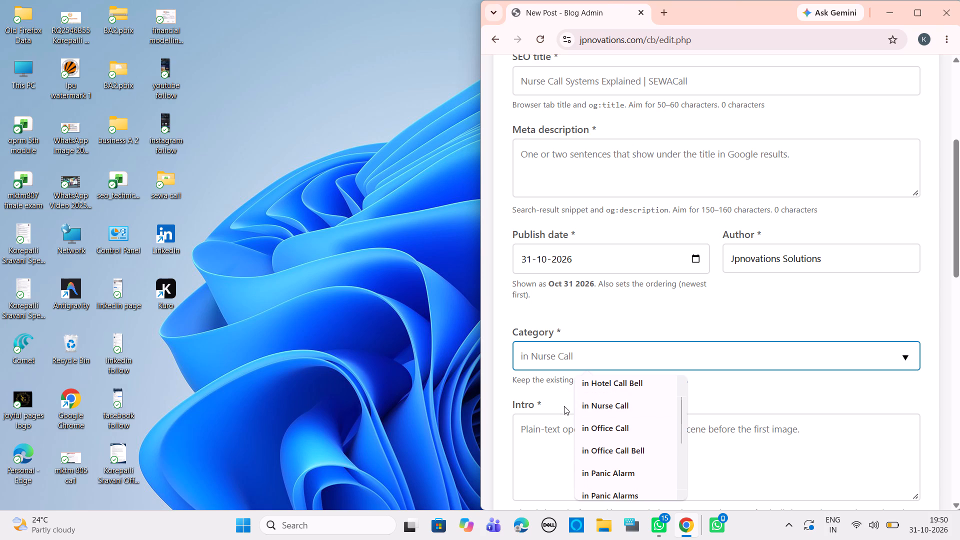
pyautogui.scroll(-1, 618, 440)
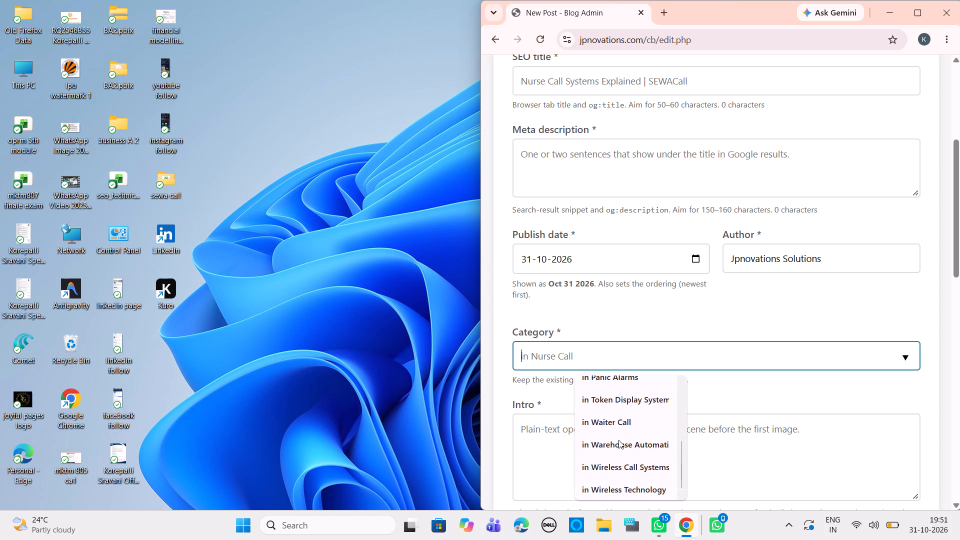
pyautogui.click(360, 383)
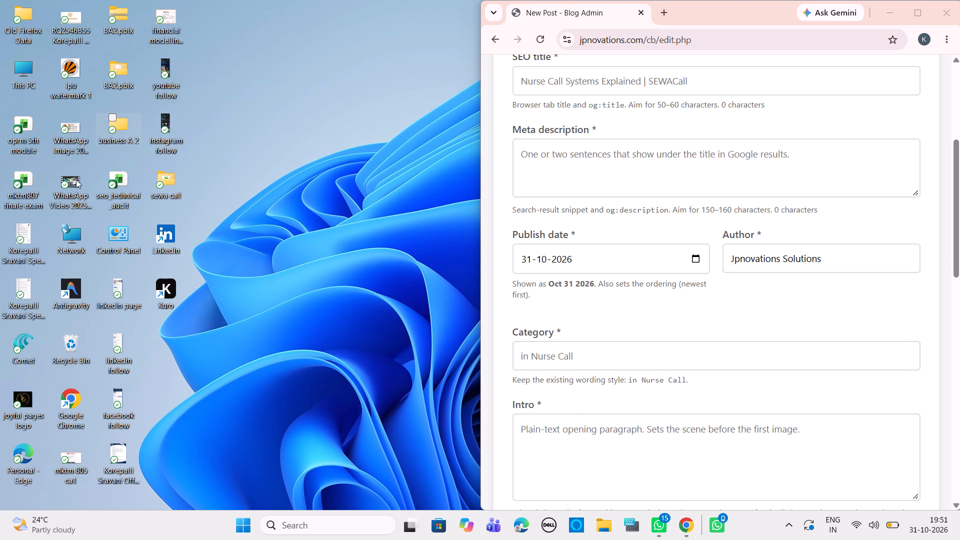
# Open the Word document SEWACall-Blog-59-Panic-Alarm-Pricing-Guide from the Downloads folder in File Explorer.
pyautogui.doubleClick(12, 63)
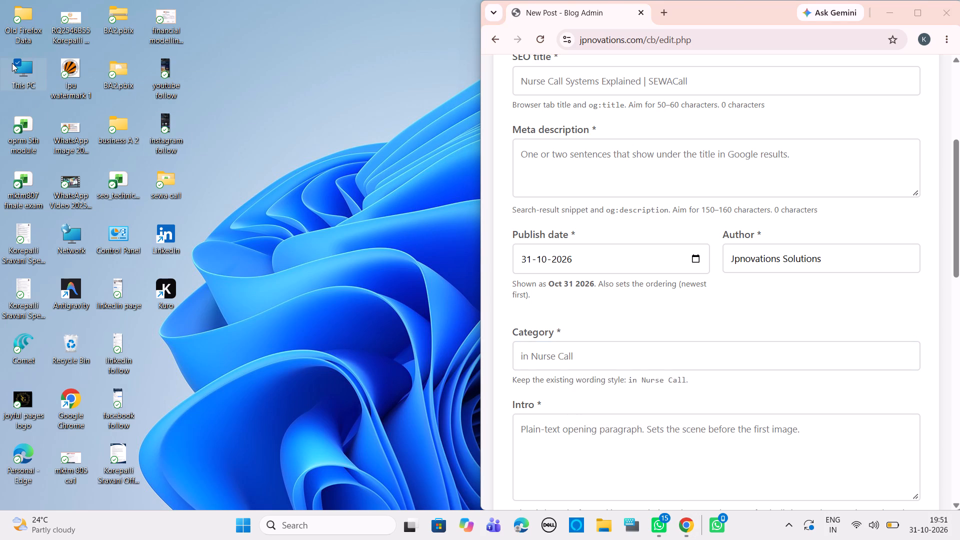
pyautogui.click(51, 232)
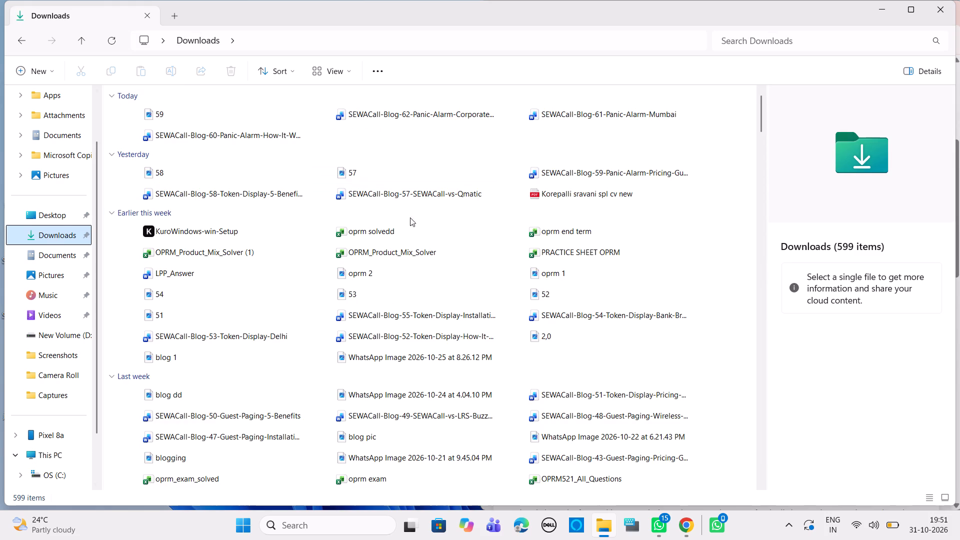
pyautogui.doubleClick(535, 175)
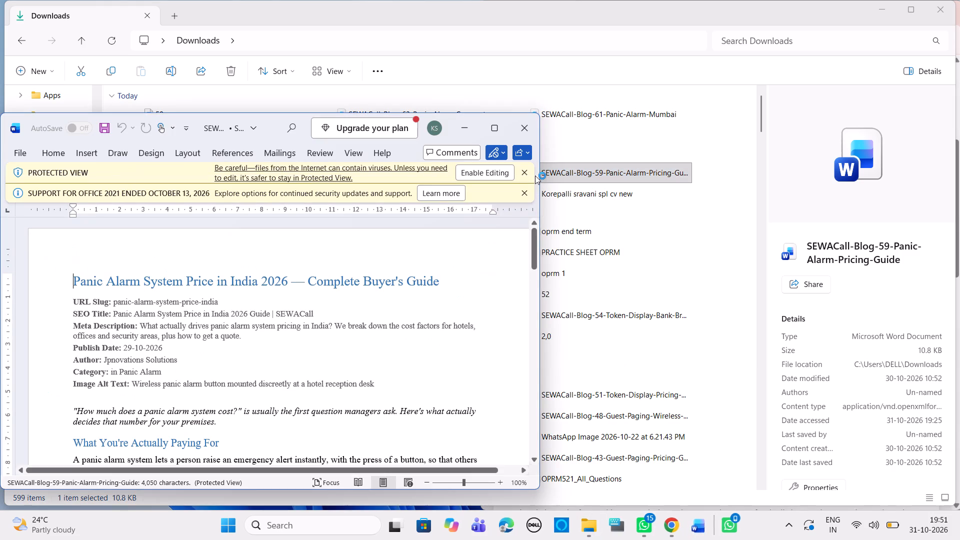
# Enable editing in the SEWACall-Blog-59 Panic Alarm Pricing Guide document.
pyautogui.click(491, 170)
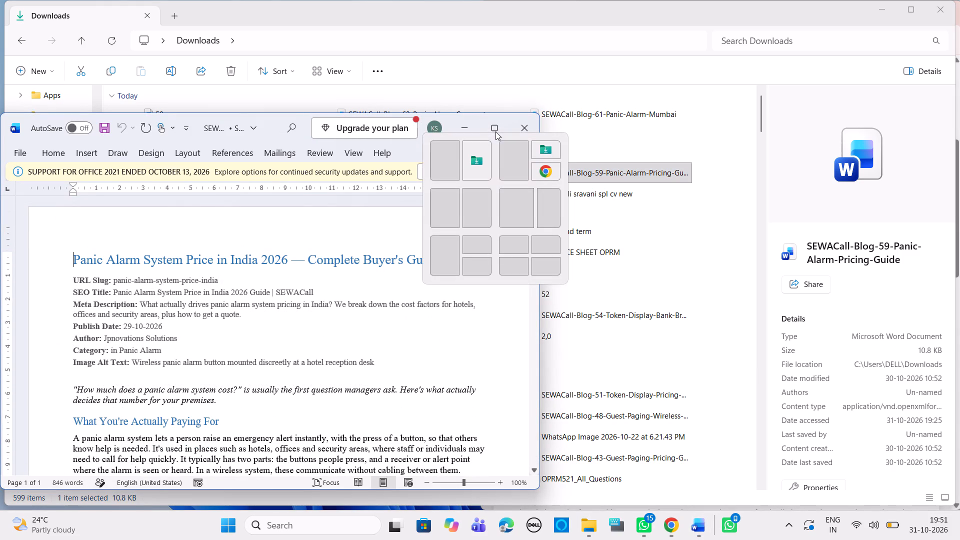
# Snap the pricing guide document to one half of the screen and close the Downloads folder window.
pyautogui.click(454, 150)
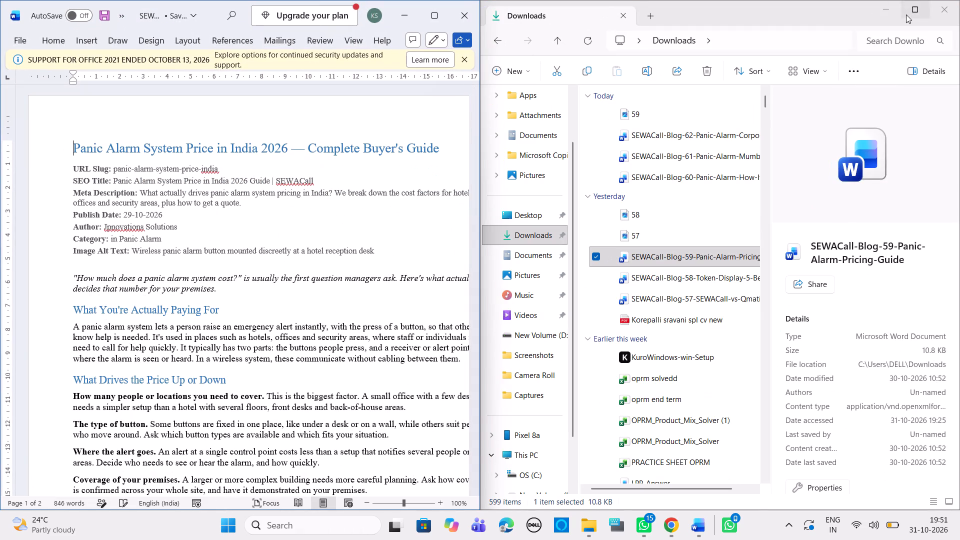
pyautogui.click(950, 11)
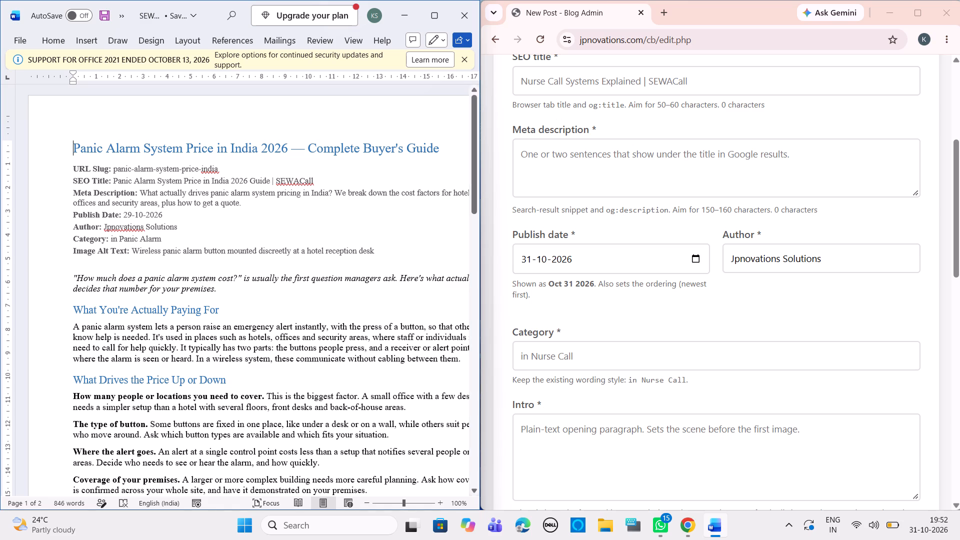
# Copy the document title "Panic Alarm System Price in India 2026 — Complete Buyer's Guide" into the new blog post's Heading in Chrome.
pyautogui.scroll(6, 615, 134)
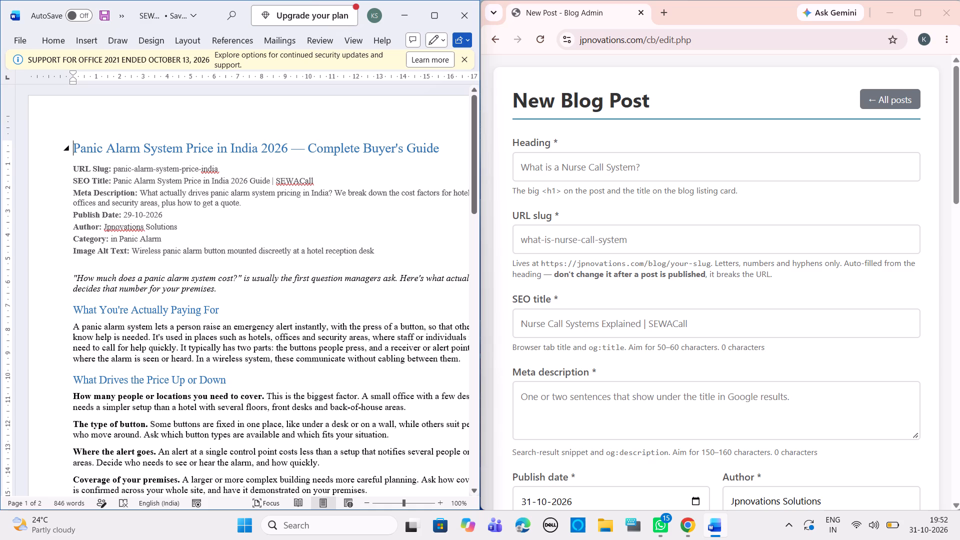
pyautogui.moveTo(441, 145); pyautogui.dragTo(198, 176)
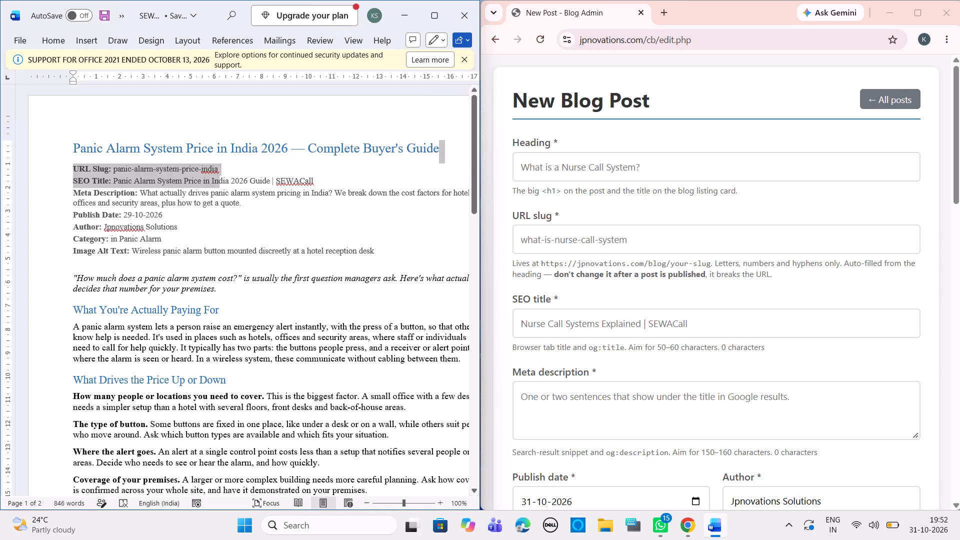
pyautogui.moveTo(198, 176); pyautogui.dragTo(86, 148)
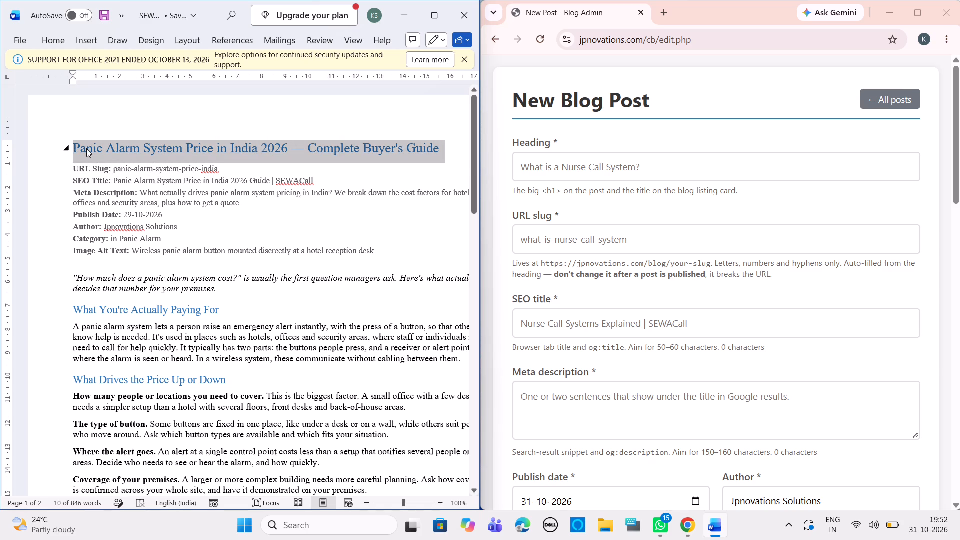
pyautogui.hotkey('ctrl', 'c')
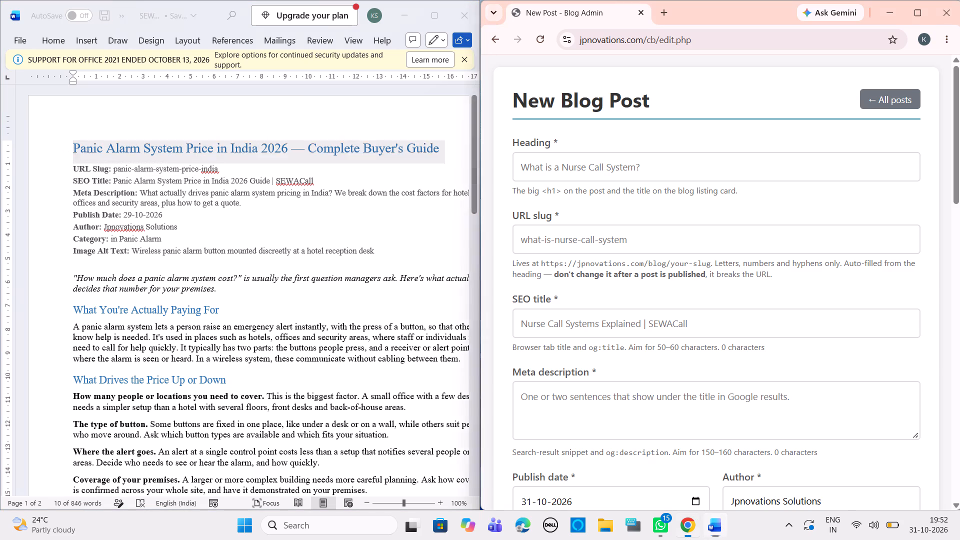
pyautogui.hotkey('ctrl', 'v')
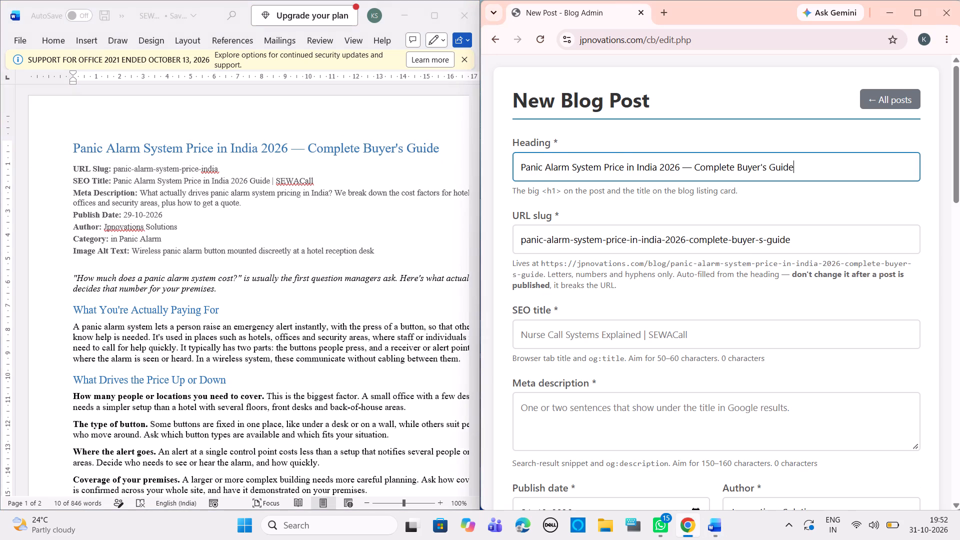
# Copy the SEO title "Panic Alarm System Price in India 2026 Guide | SEWACall" from the Word document into the blog post's SEO title.
pyautogui.click(320, 181)
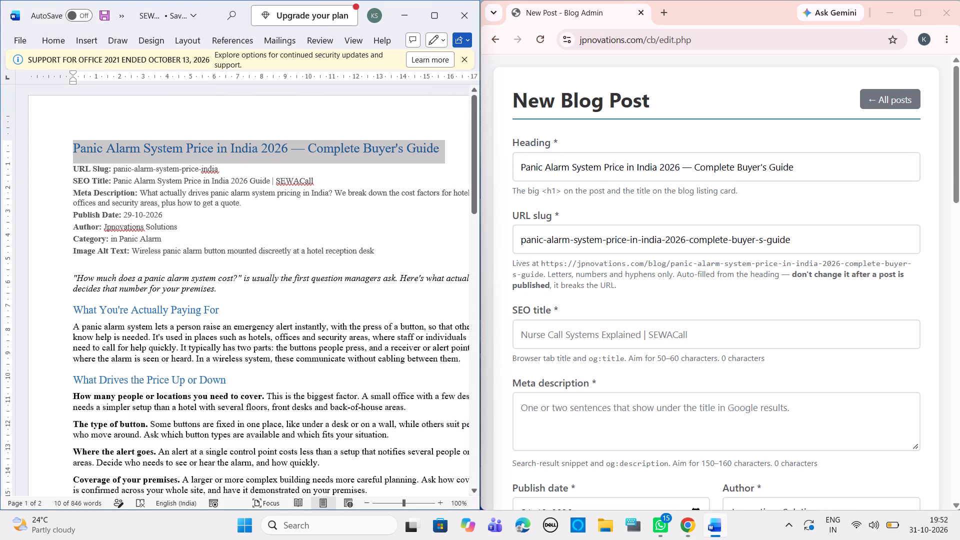
pyautogui.click(316, 181)
pyautogui.click(316, 181)
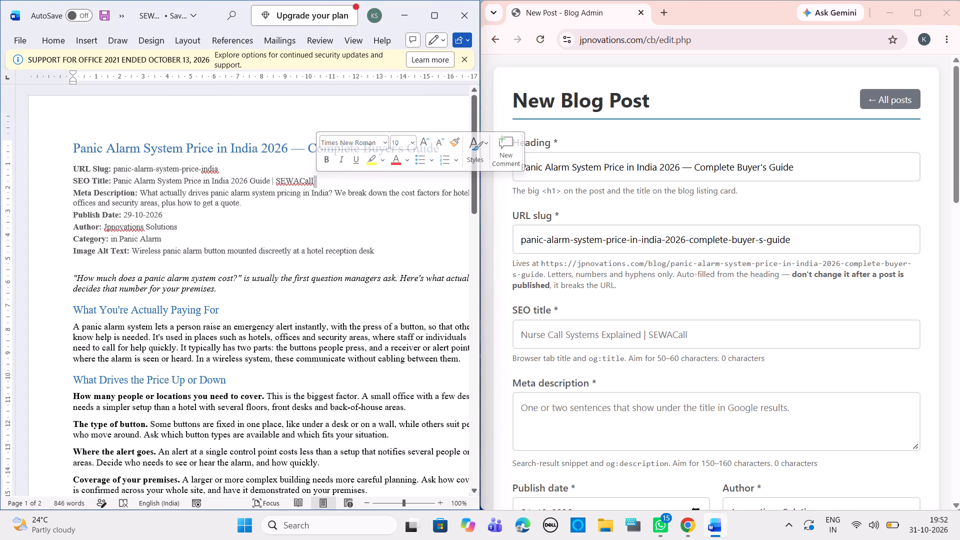
pyautogui.click(343, 222)
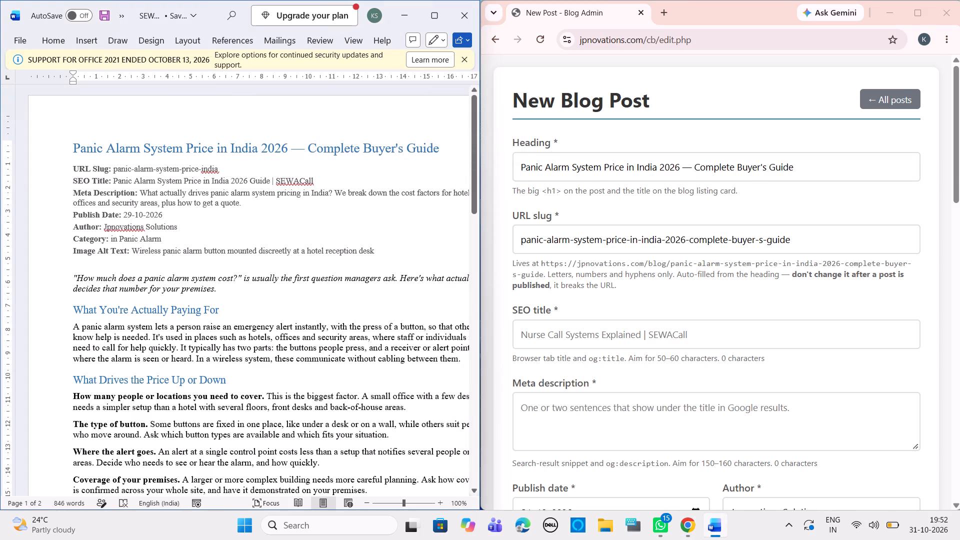
pyautogui.moveTo(320, 183); pyautogui.dragTo(279, 183)
pyautogui.moveTo(279, 183); pyautogui.dragTo(128, 178)
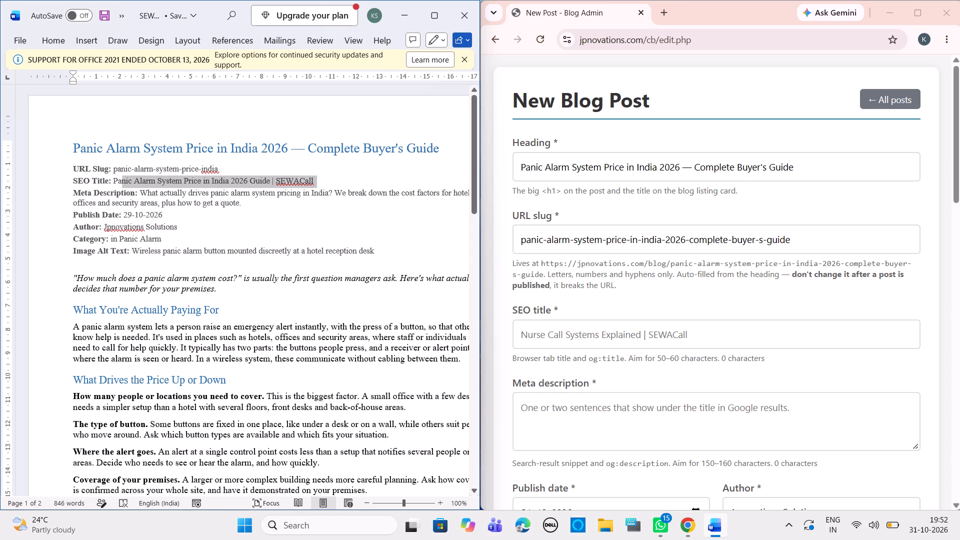
pyautogui.moveTo(128, 178); pyautogui.dragTo(123, 178)
pyautogui.hotkey('ctrl', 'c')
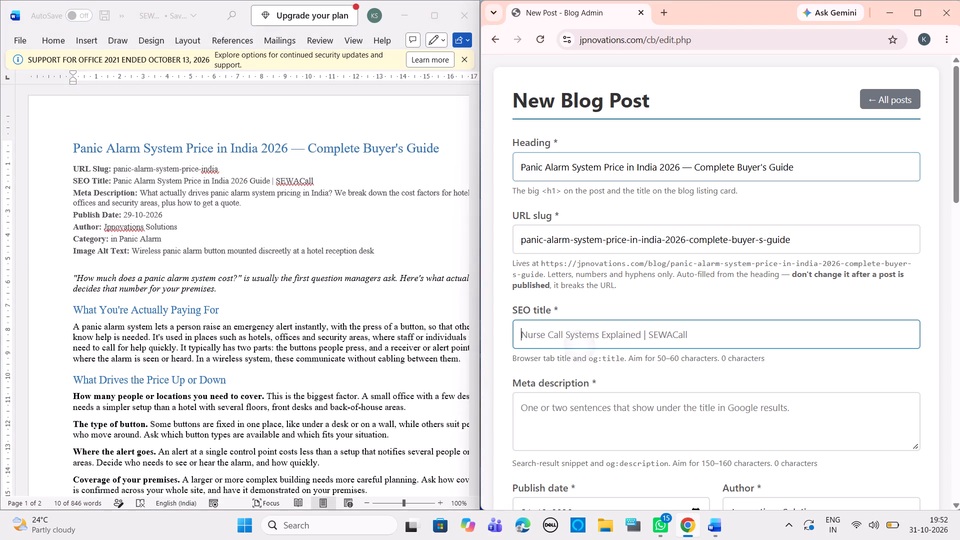
pyautogui.hotkey('ctrl', 'v')
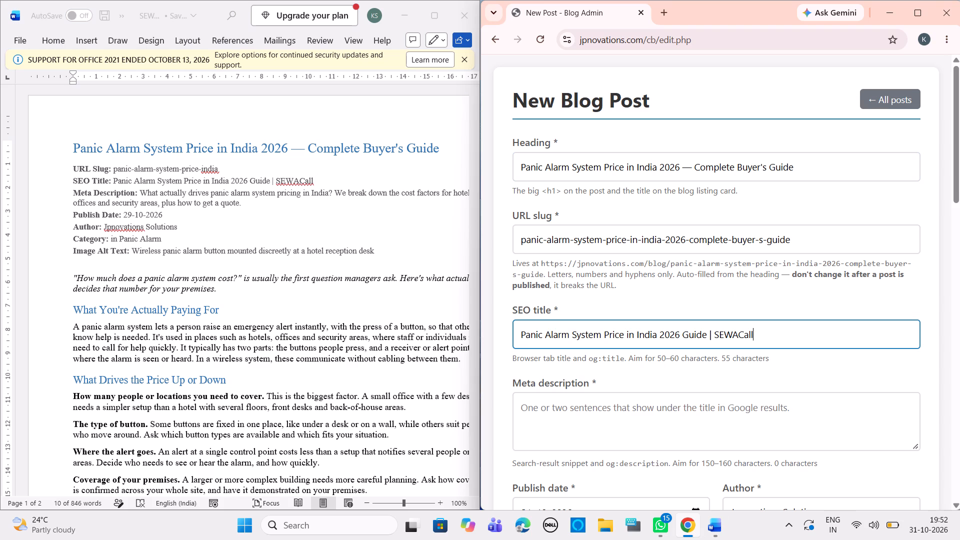
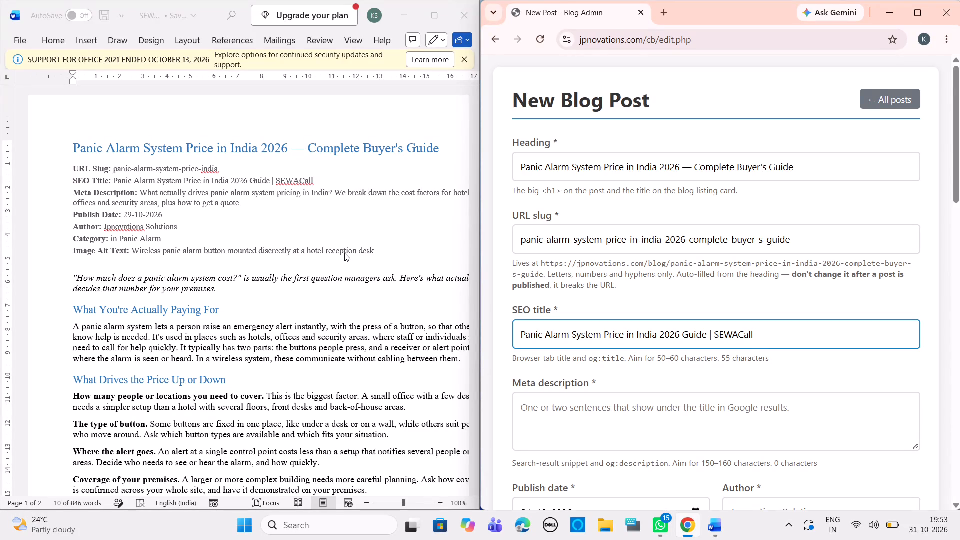
# Try to copy the meta description beginning "What actually drives panic alarm system pricing in India?" from the Word document into the blog post's Meta description.
pyautogui.click(277, 204)
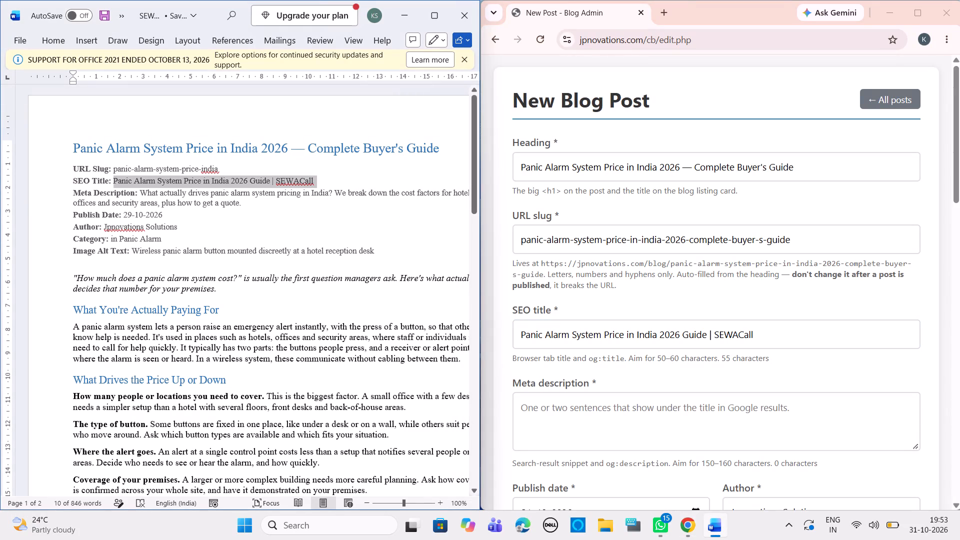
pyautogui.click(255, 207)
pyautogui.moveTo(247, 203); pyautogui.dragTo(221, 198)
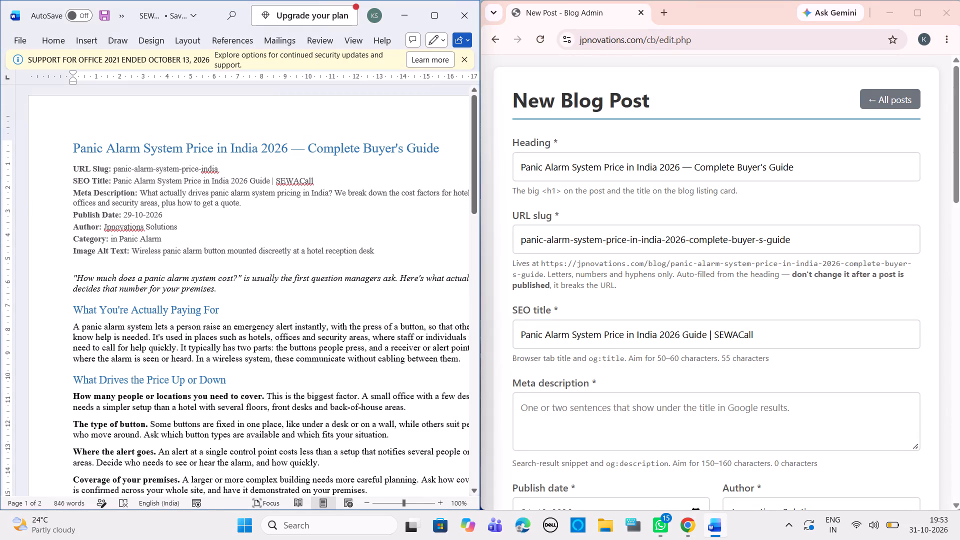
pyautogui.moveTo(221, 198); pyautogui.dragTo(161, 190)
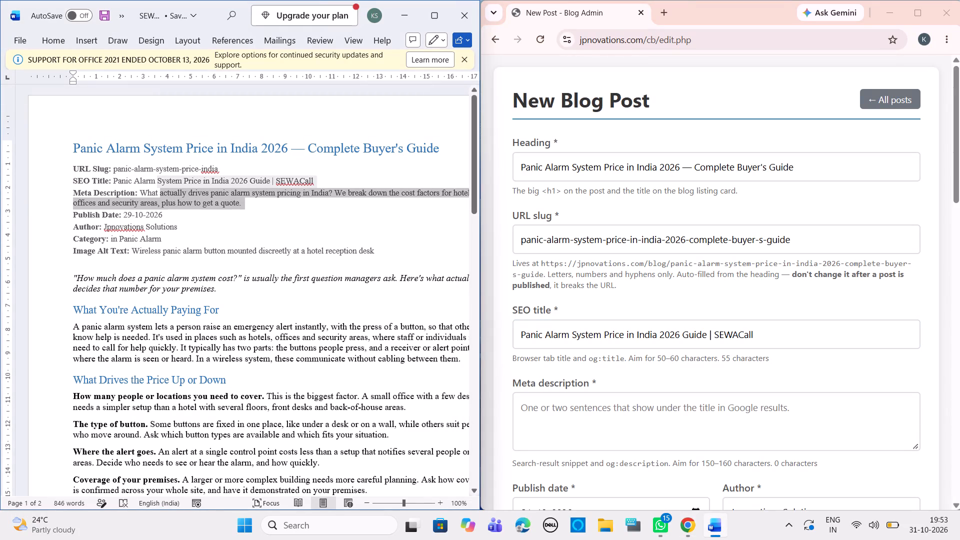
pyautogui.moveTo(161, 190); pyautogui.dragTo(142, 191)
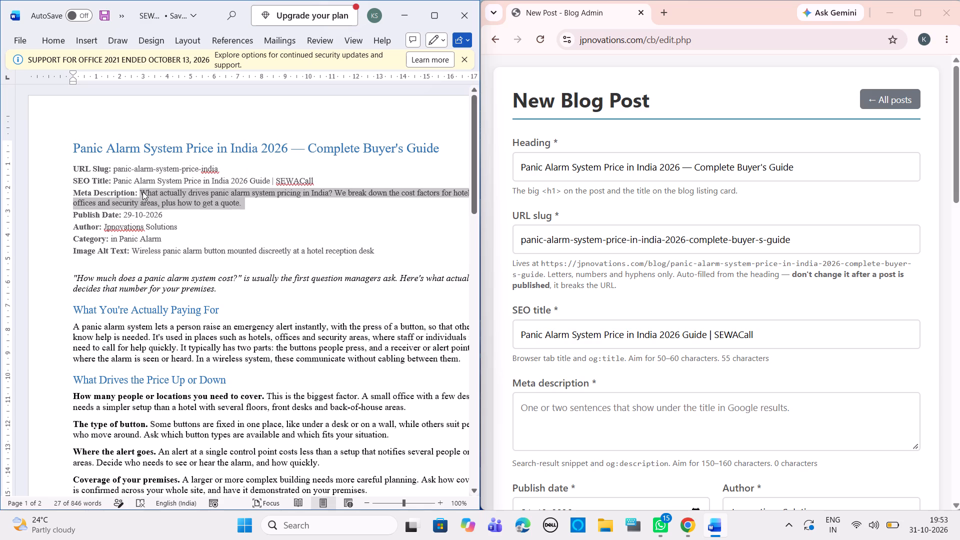
pyautogui.hotkey('ctrl', 'v')
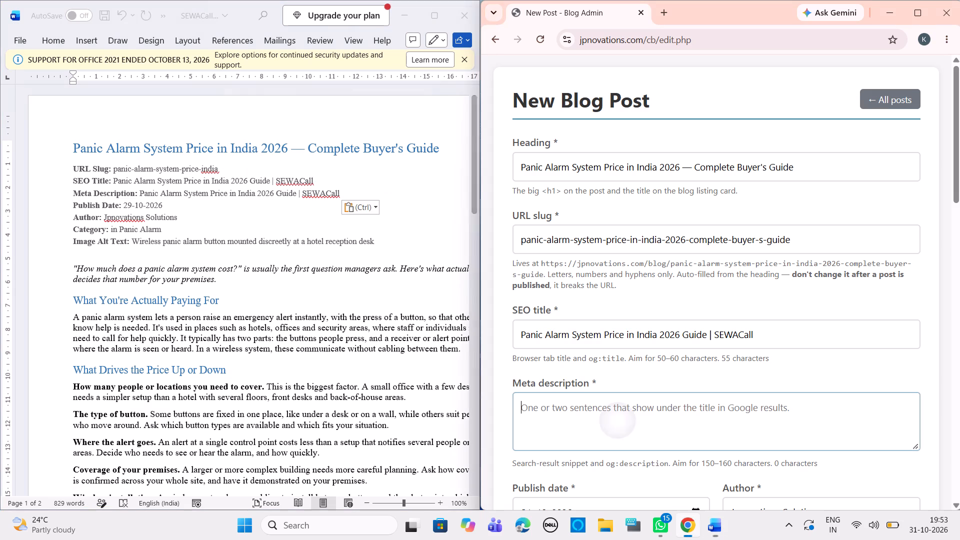
pyautogui.hotkey('ctrl', 'v')
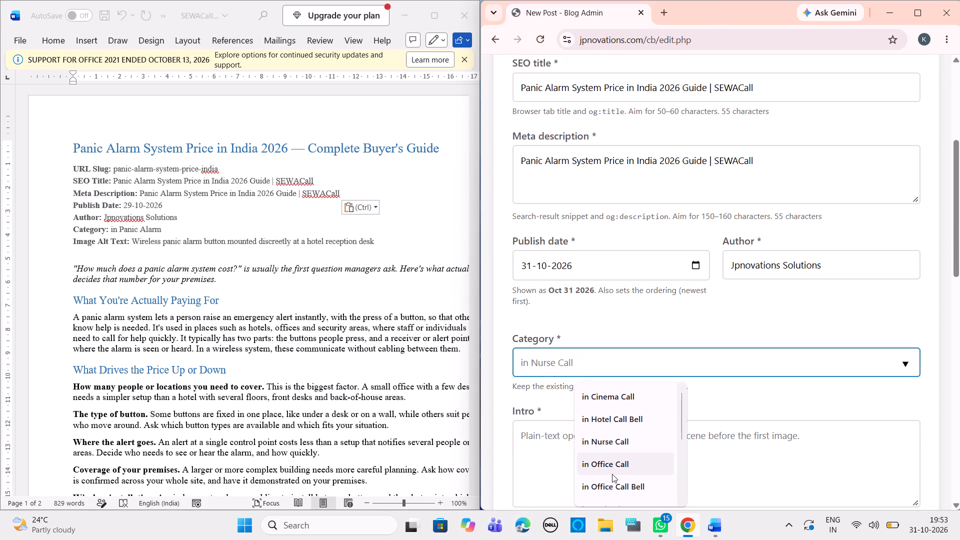
# Set the blog post's Category to "in Panic Alarm" from the existing category suggestions.
pyautogui.scroll(-3, 612, 474)
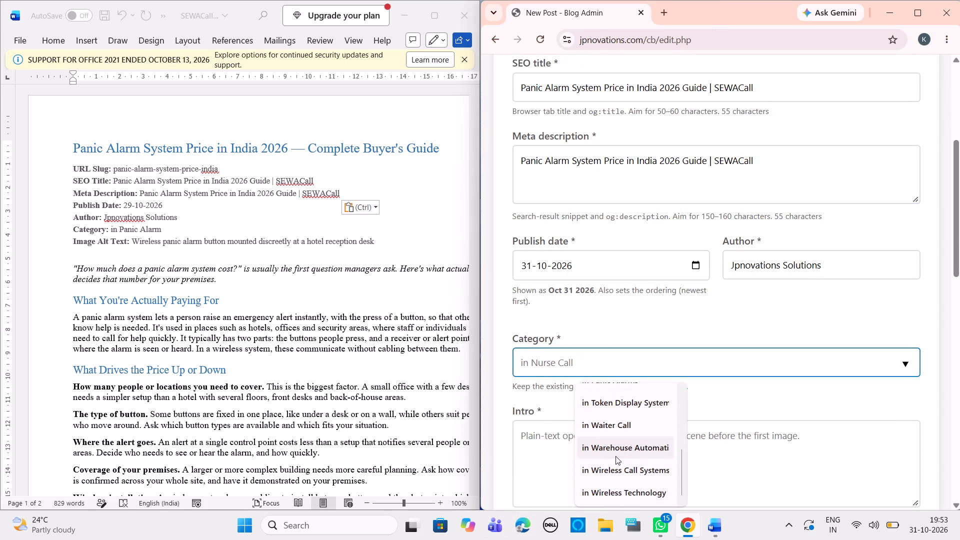
pyautogui.scroll(-1, 615, 456)
pyautogui.scroll(5, 618, 415)
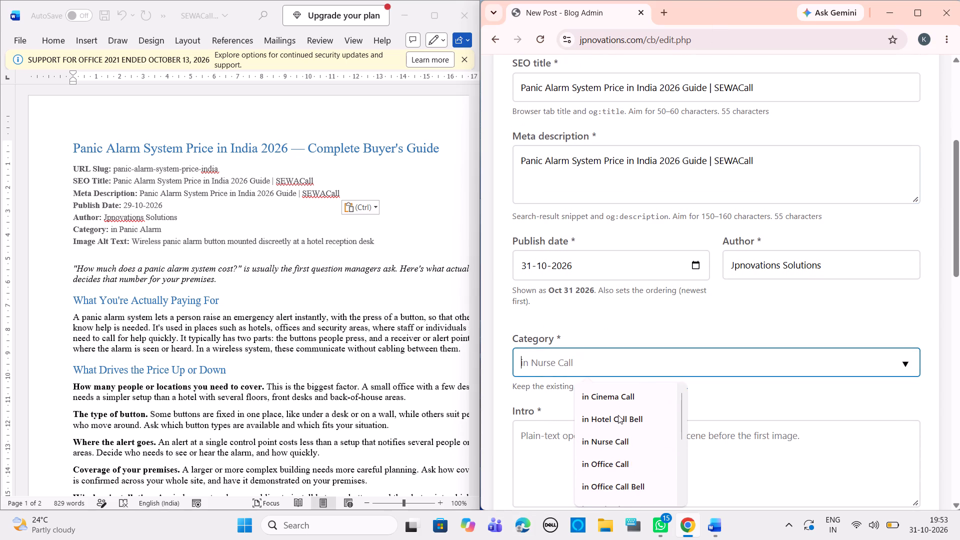
pyautogui.scroll(1, 618, 415)
pyautogui.scroll(-1, 626, 456)
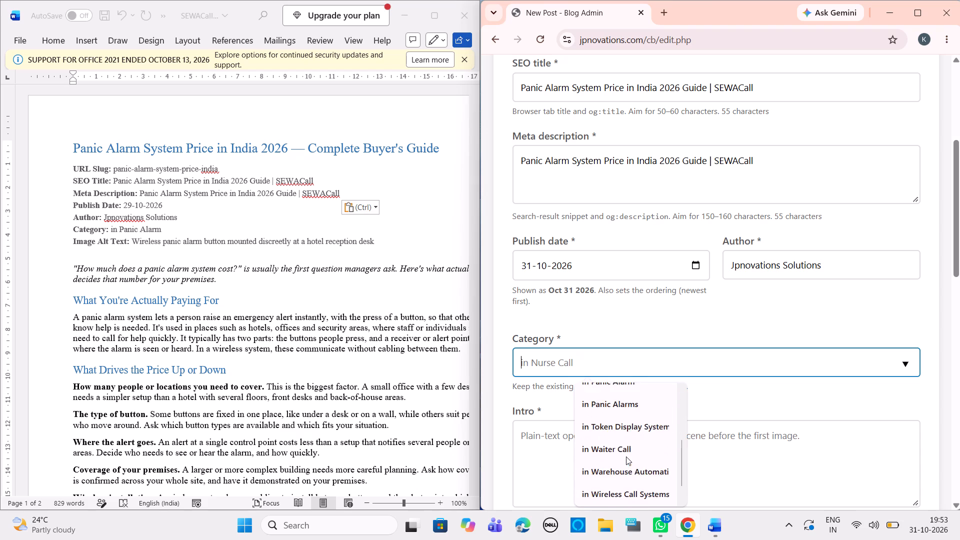
pyautogui.scroll(-1, 626, 456)
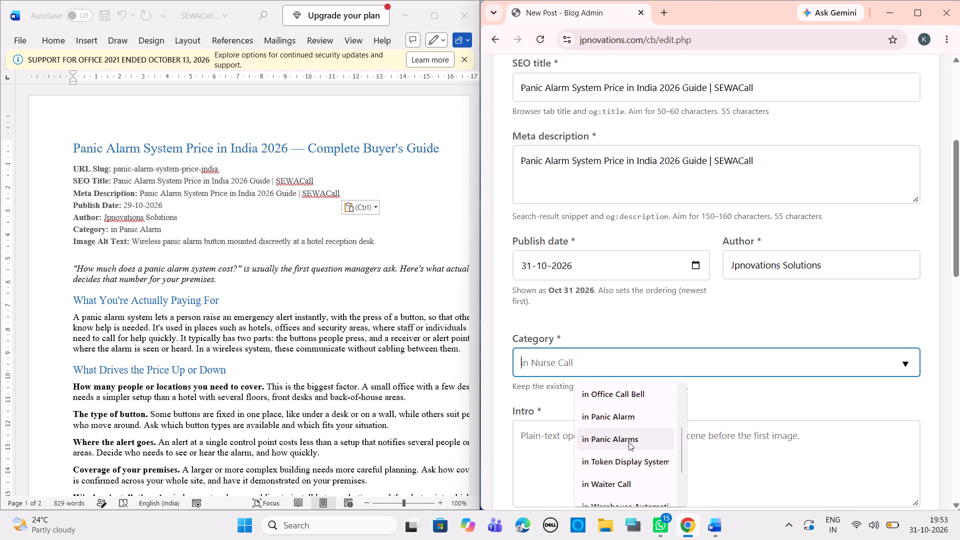
pyautogui.click(632, 416)
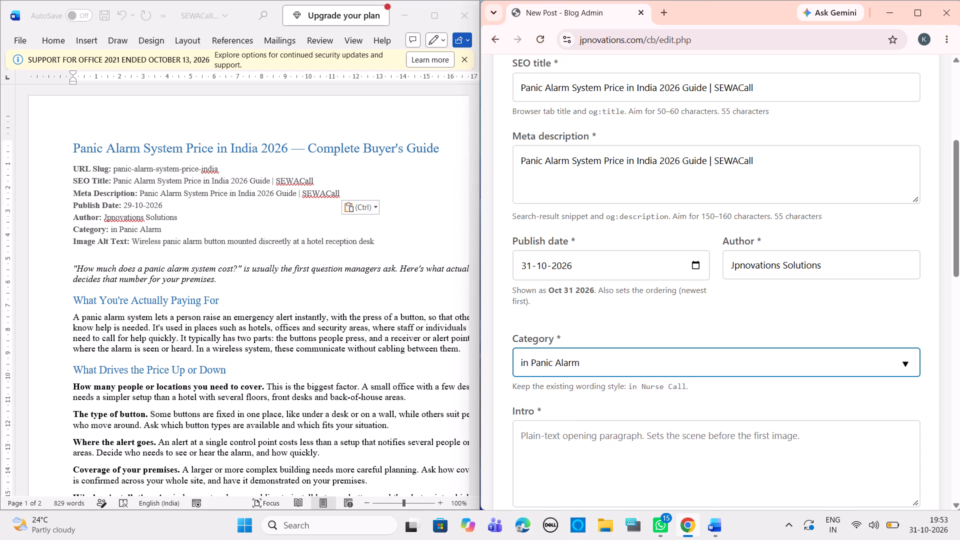
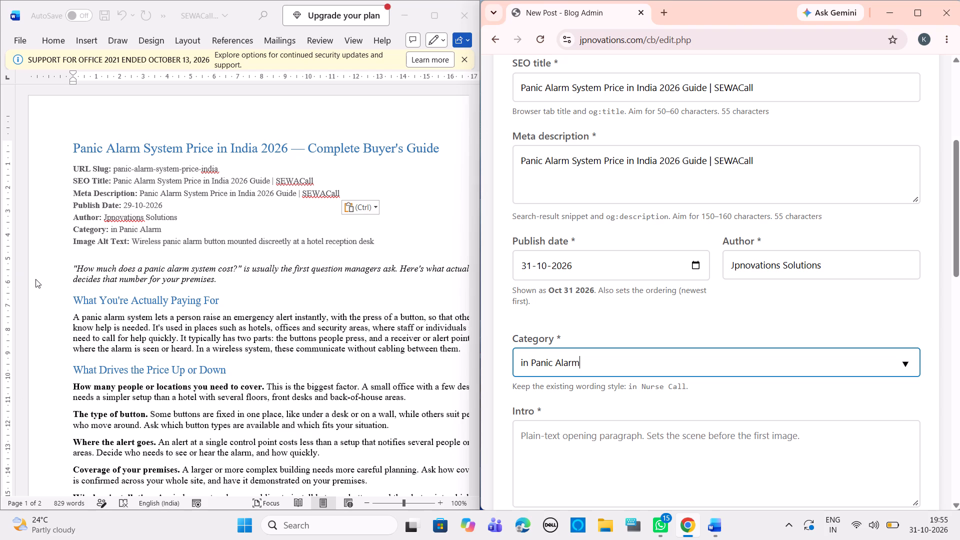
# Copy the italic opening paragraph beginning "How much does a panic alarm system cost?" from the Word document into the blog post's Intro.
pyautogui.click(220, 279)
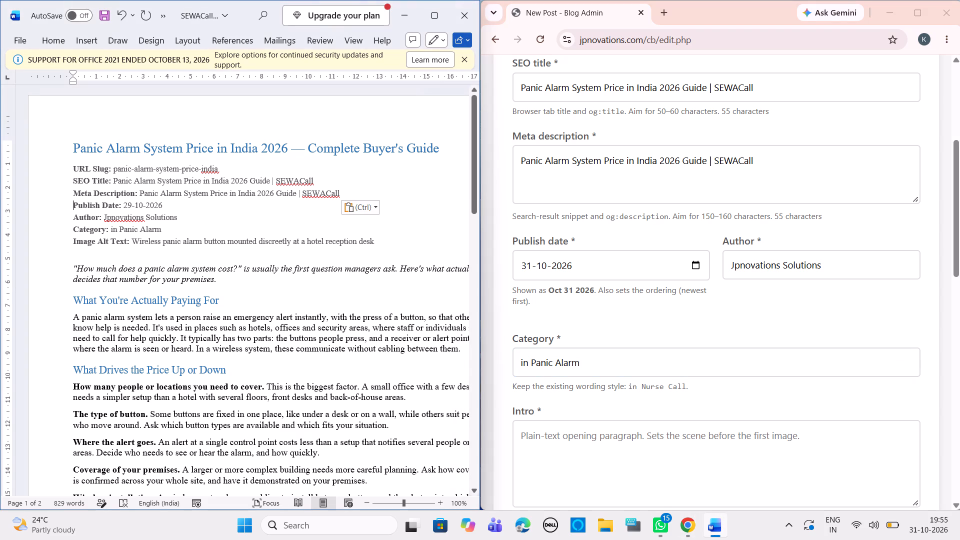
pyautogui.moveTo(218, 280); pyautogui.dragTo(189, 286)
pyautogui.moveTo(189, 286); pyautogui.dragTo(67, 264)
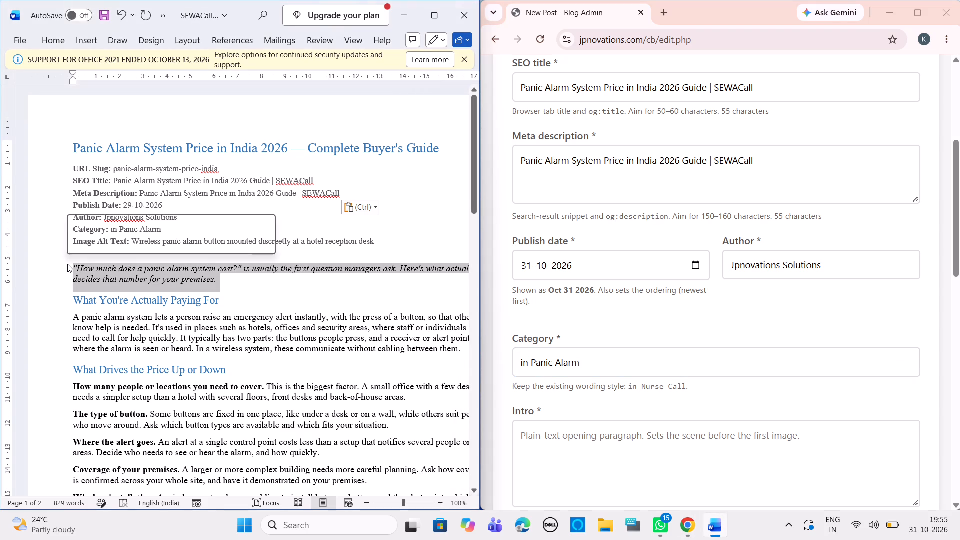
pyautogui.hotkey('ctrl', 'c')
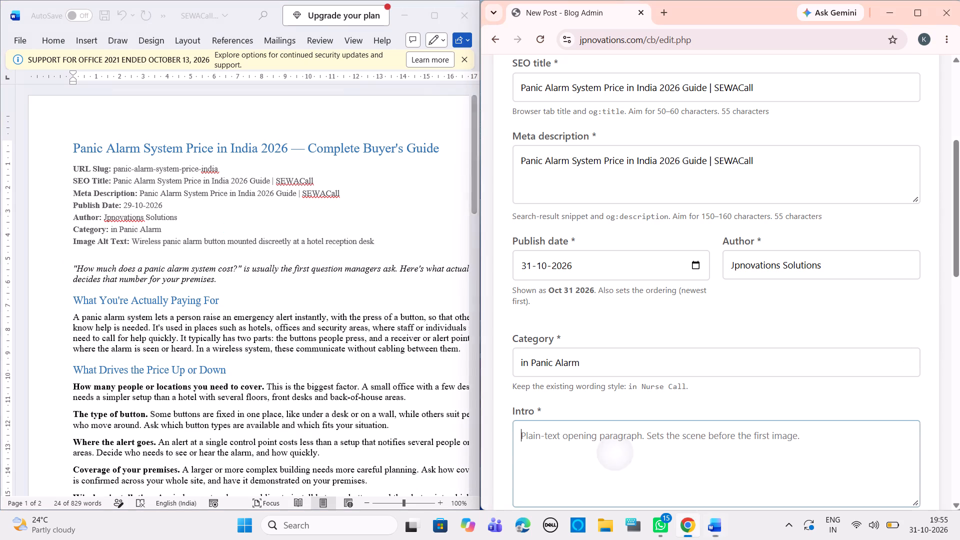
pyautogui.hotkey('ctrl', 'v')
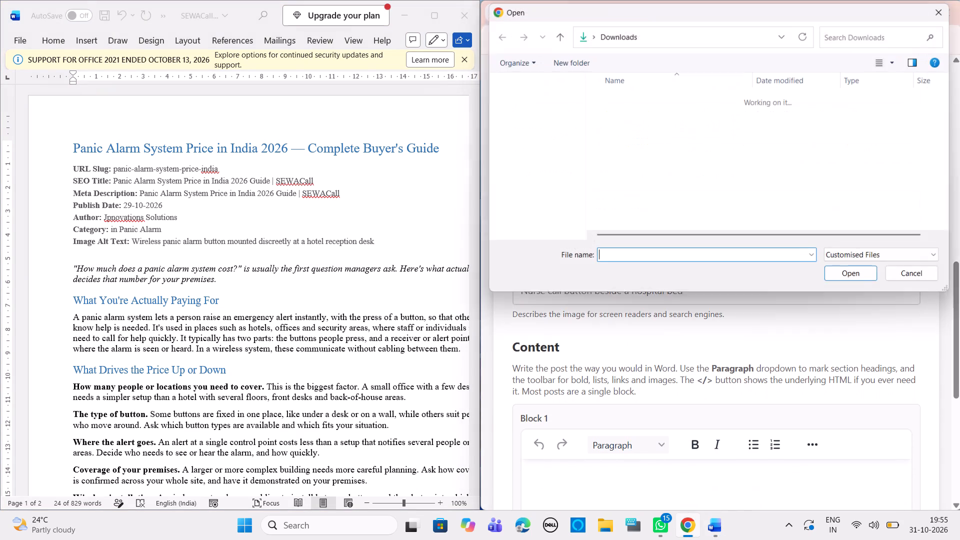
# Choose the JPEG file 59 from the Downloads folder as the blog post's image.
pyautogui.click(617, 113)
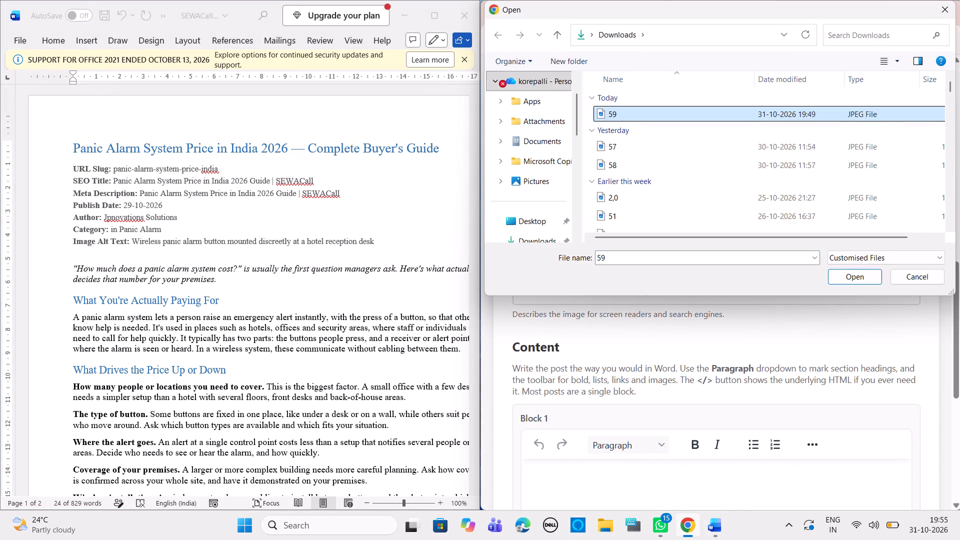
# Attach the selected JPEG file 59 as the blog post's featured image.
pyautogui.click(850, 279)
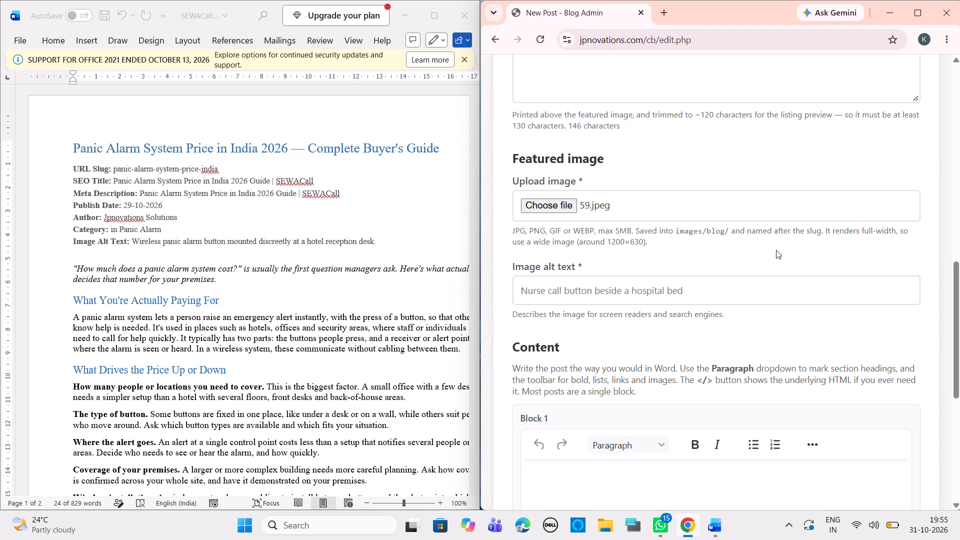
# Copy the alt text "Wireless panic alarm button mounted discreetly at a hotel reception desk" from the Word document into the post's Image alt text.
pyautogui.click(738, 293)
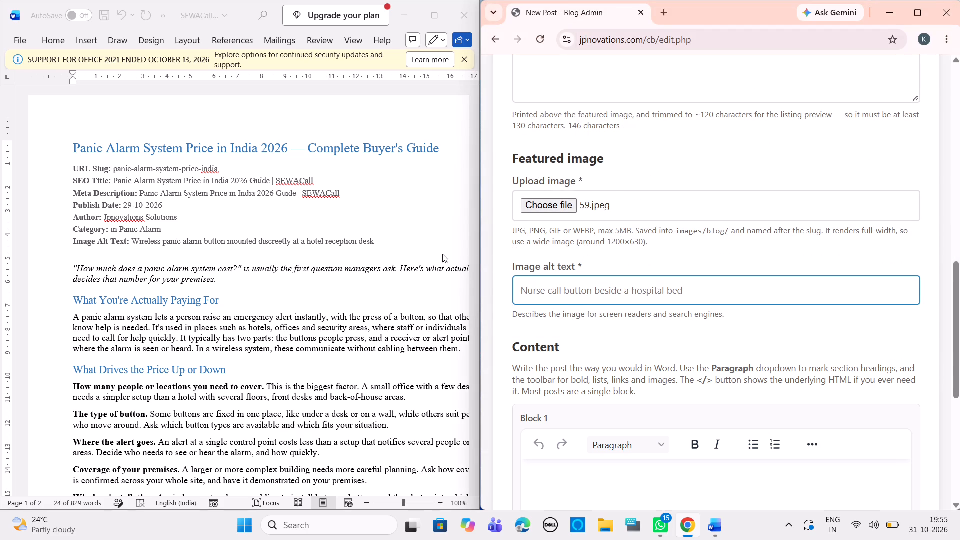
pyautogui.click(380, 241)
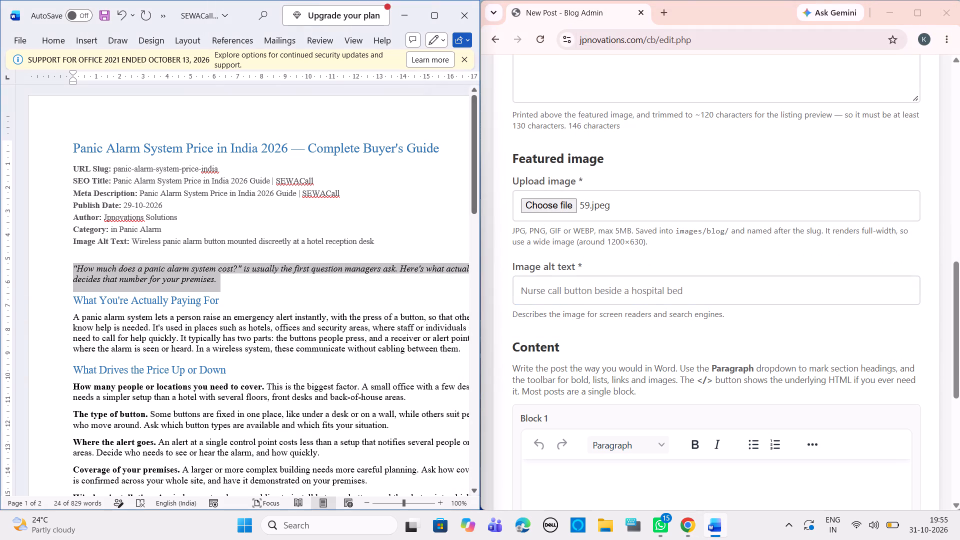
pyautogui.moveTo(376, 237); pyautogui.dragTo(284, 242)
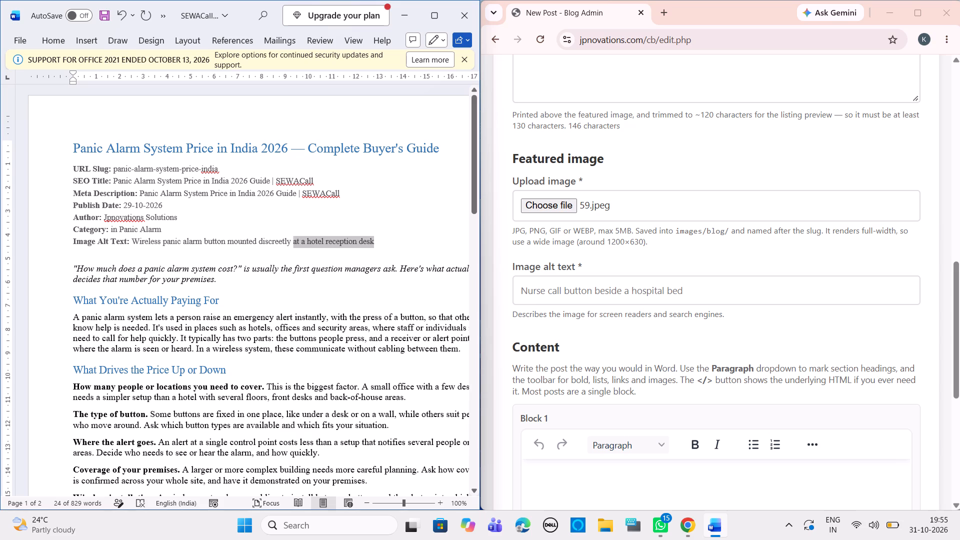
pyautogui.moveTo(284, 242); pyautogui.dragTo(145, 249)
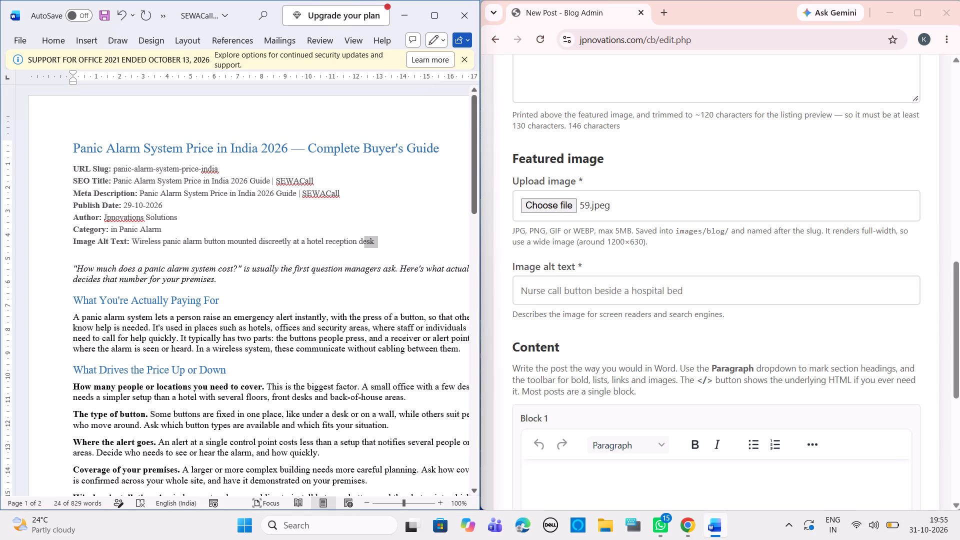
pyautogui.moveTo(145, 249); pyautogui.dragTo(131, 241)
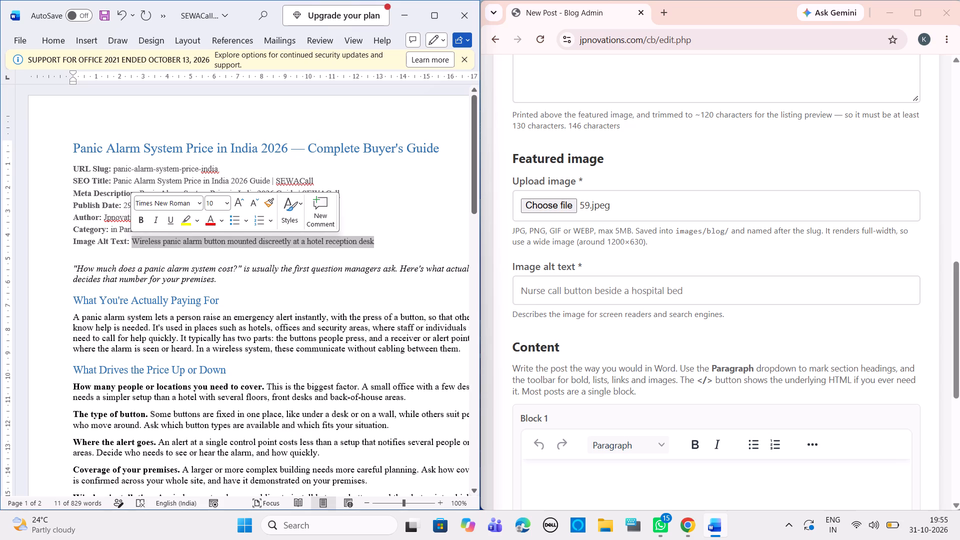
pyautogui.hotkey('ctrl', 'c')
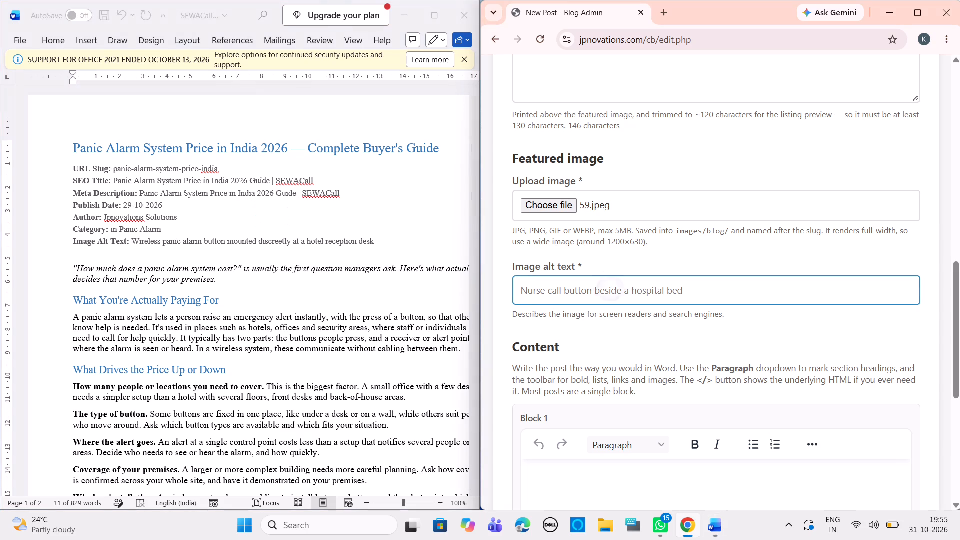
pyautogui.hotkey('ctrl', 'v')
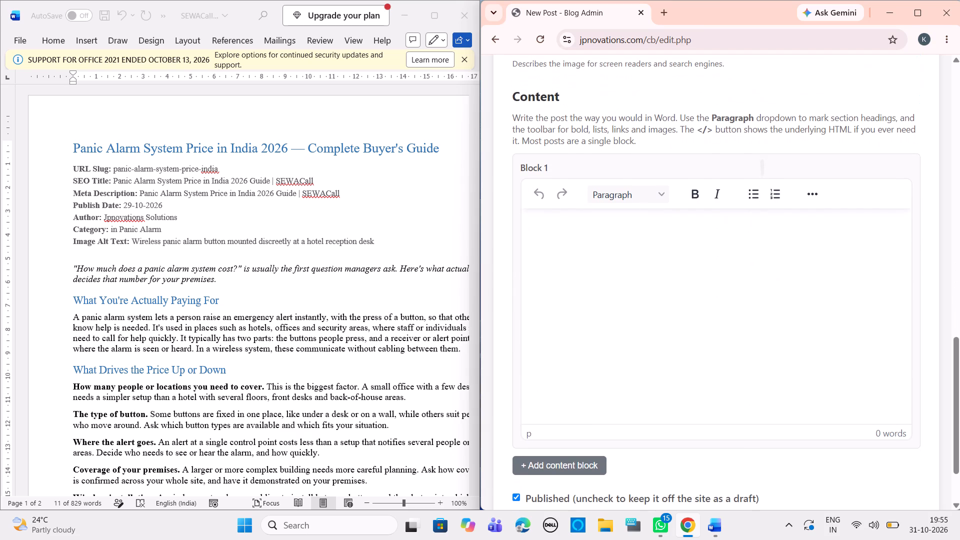
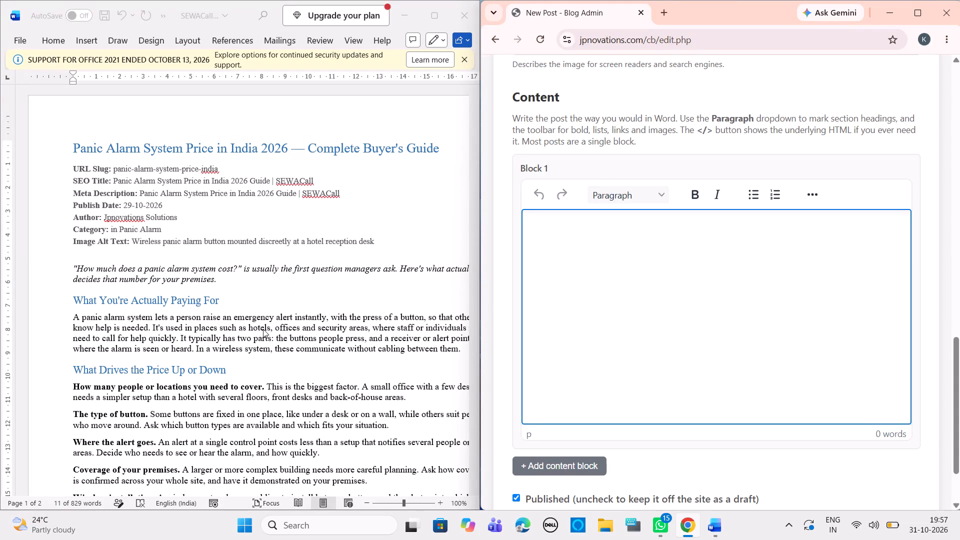
# Copy the Word document's body from the heading "What You're Actually Paying For" through the closing quote line into Content Block 1.
pyautogui.click(71, 302)
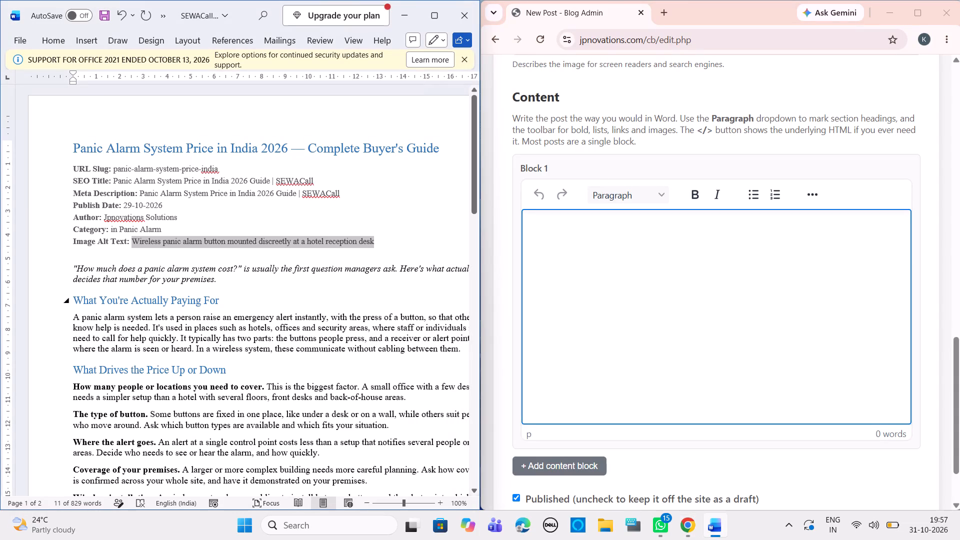
pyautogui.moveTo(72, 298); pyautogui.dragTo(106, 463)
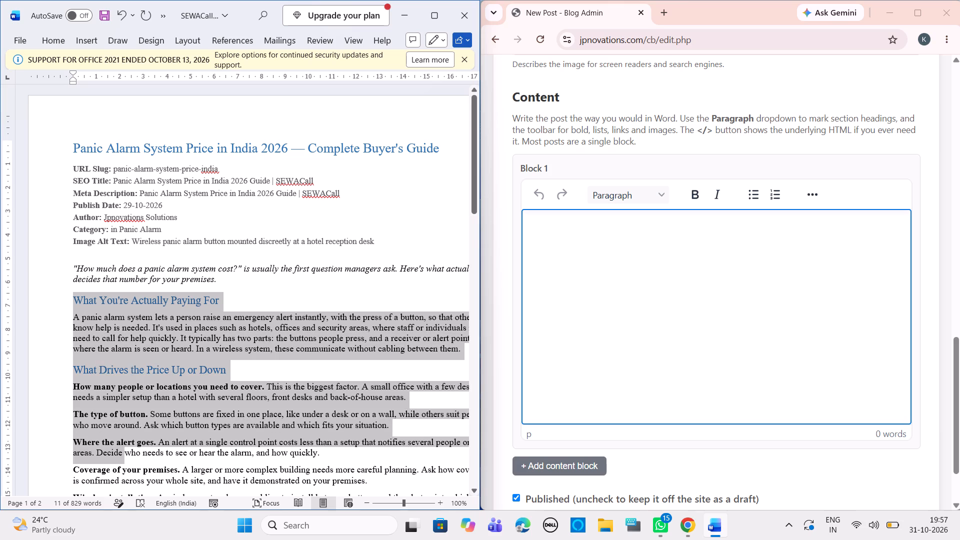
pyautogui.moveTo(106, 463); pyautogui.dragTo(191, 474)
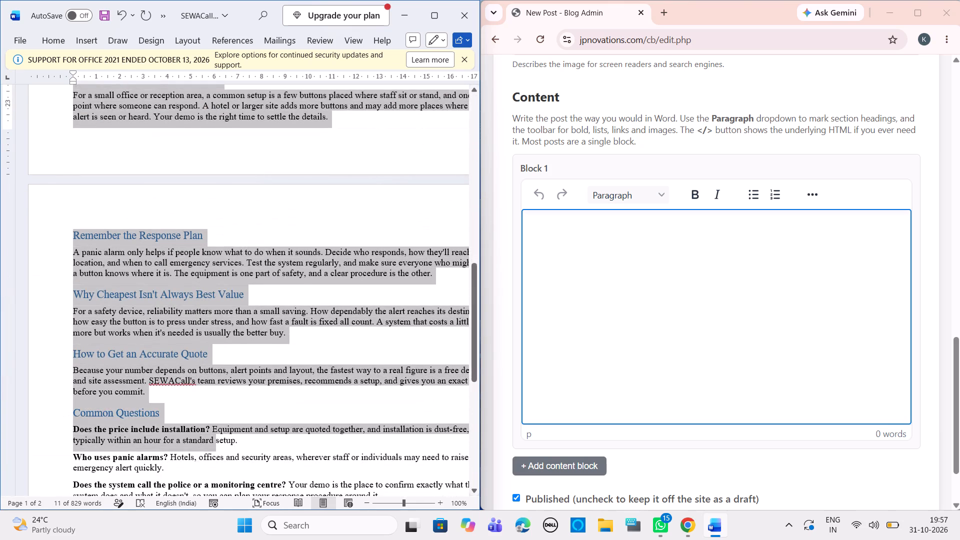
pyautogui.moveTo(191, 474); pyautogui.dragTo(222, 467)
pyautogui.hotkey('ctrl', 'c')
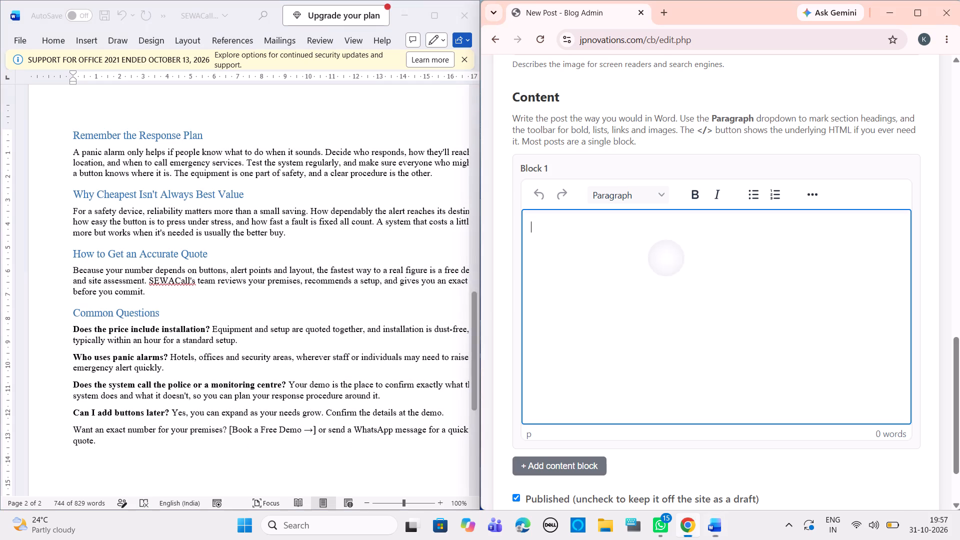
pyautogui.hotkey('ctrl', 'v')
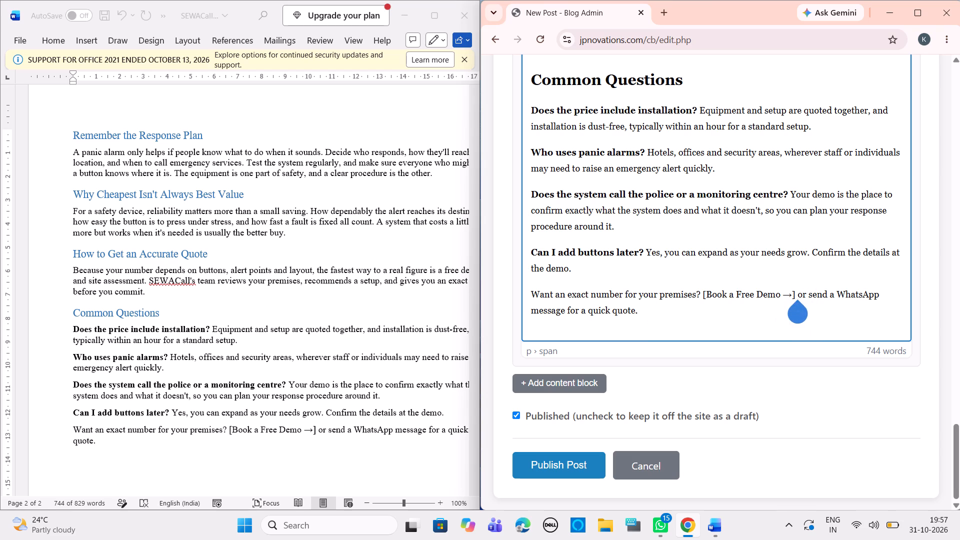
# In the content's closing line, remove "→]" after "Book a Free Demo" and replace the period after "quick quote" with "]".
pyautogui.press('BackSpace')
pyautogui.press('BackSpace')
pyautogui.press('BackSpace')
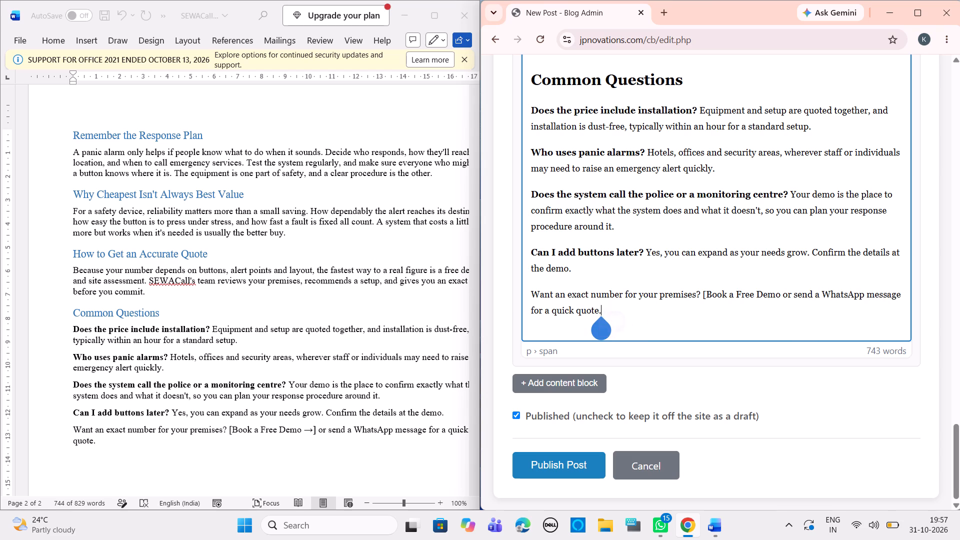
pyautogui.press('BackSpace')
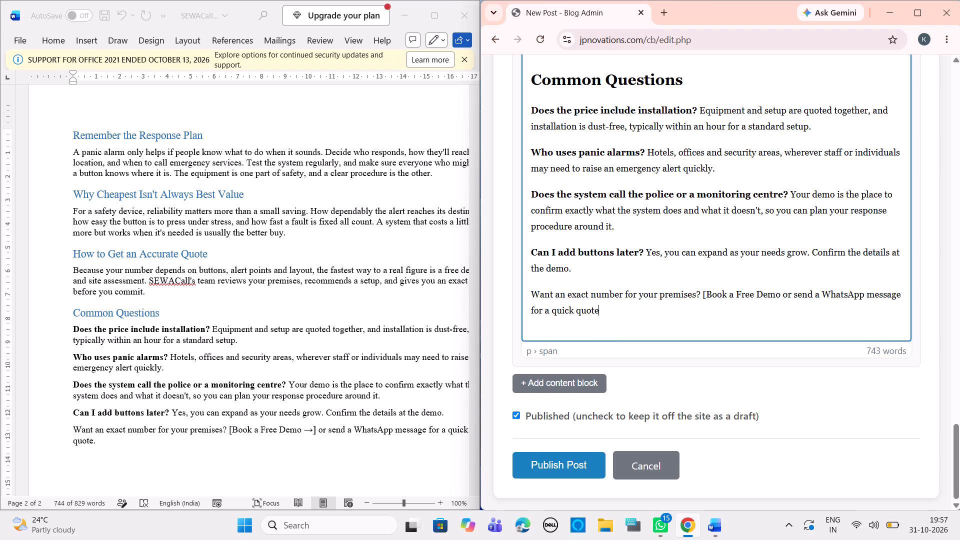
pyautogui.press(']')
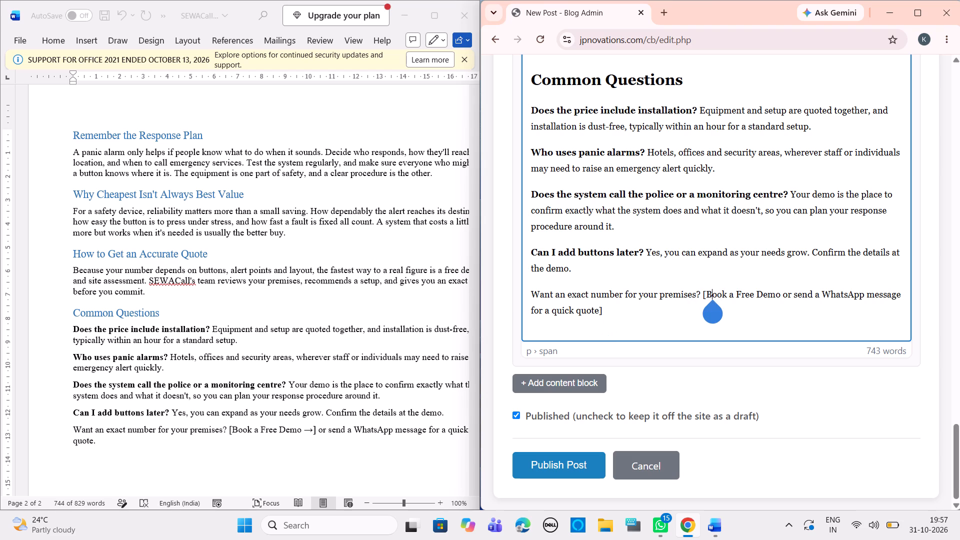
# Move the bracketed "[Book a Free Demo or send a WhatsApp message for a quick quote]" text onto its own paragraph.
pyautogui.press('Left')
pyautogui.press('Left')
pyautogui.press('Return')
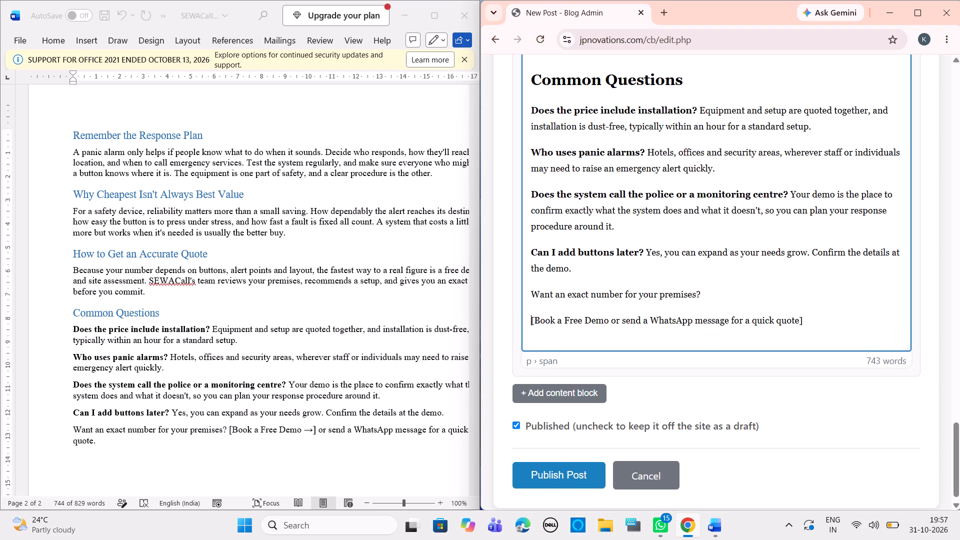
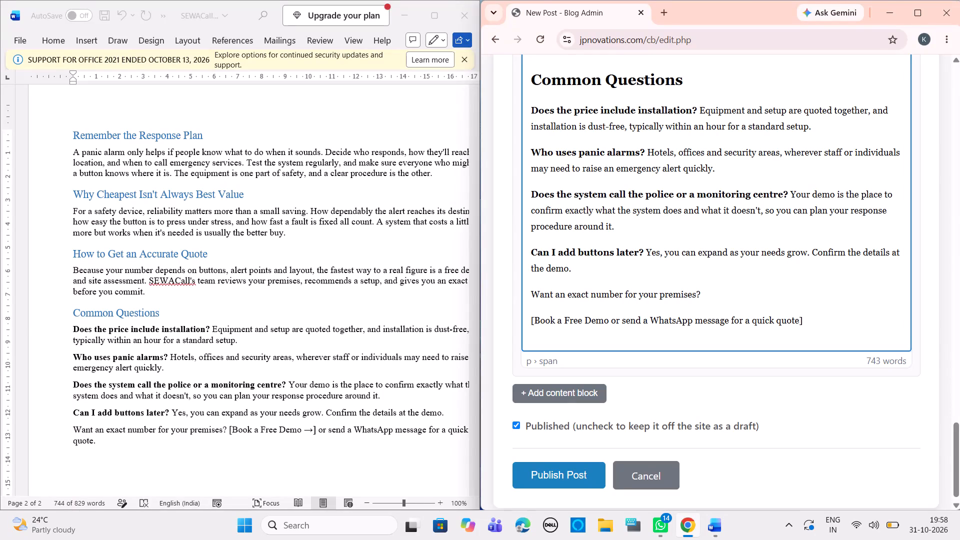
# Select the closing line "[Book a Free Demo or send a WhatsApp message for a quick quote]" in the post's content, working back from its end.
pyautogui.click(804, 326)
pyautogui.moveTo(805, 323); pyautogui.dragTo(771, 326)
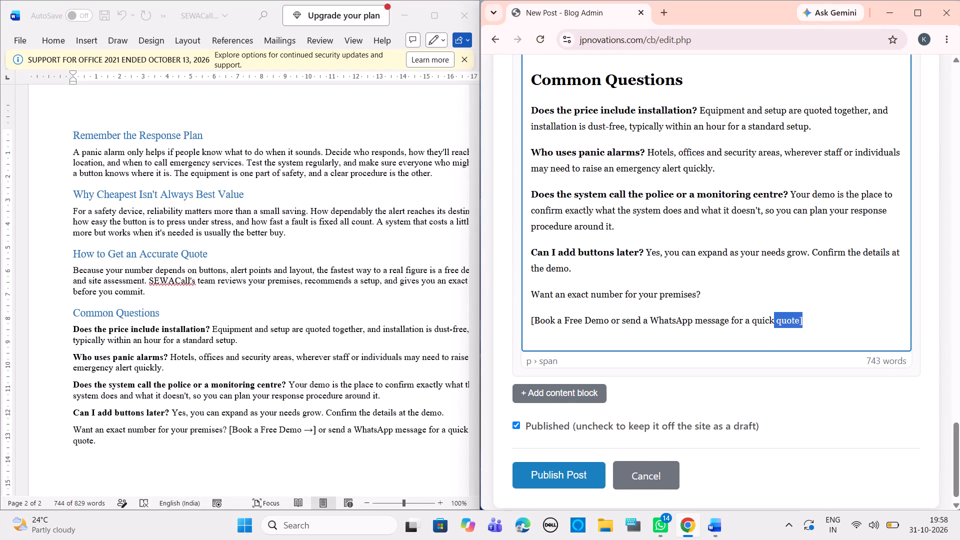
pyautogui.moveTo(771, 326); pyautogui.dragTo(678, 326)
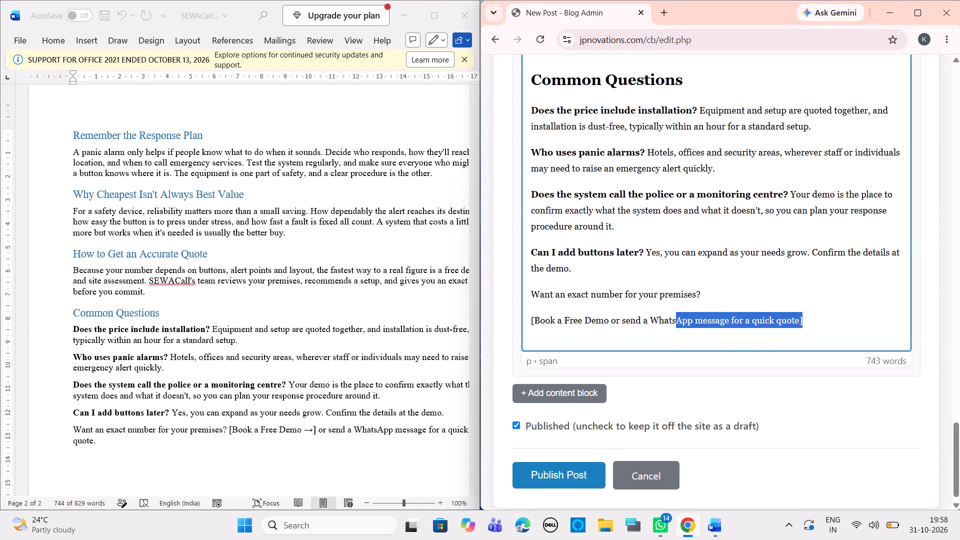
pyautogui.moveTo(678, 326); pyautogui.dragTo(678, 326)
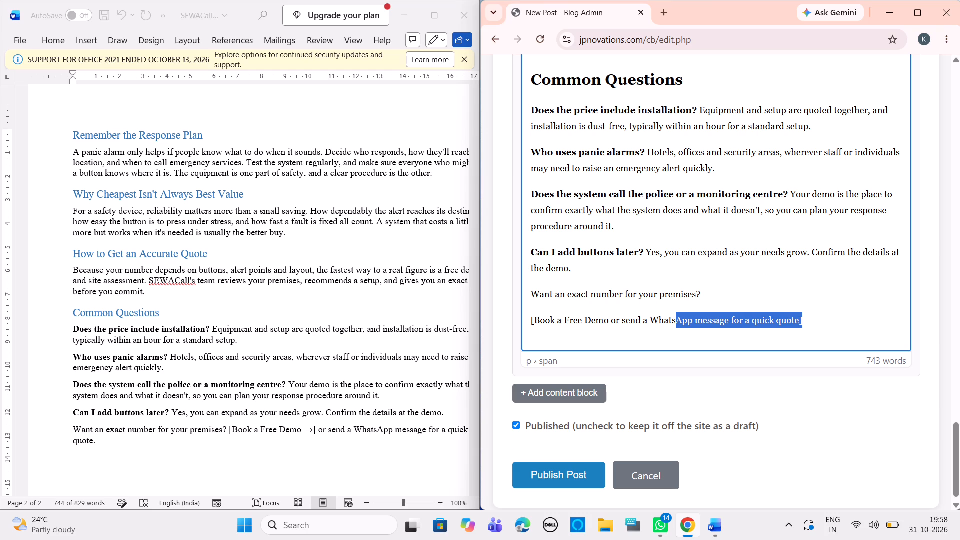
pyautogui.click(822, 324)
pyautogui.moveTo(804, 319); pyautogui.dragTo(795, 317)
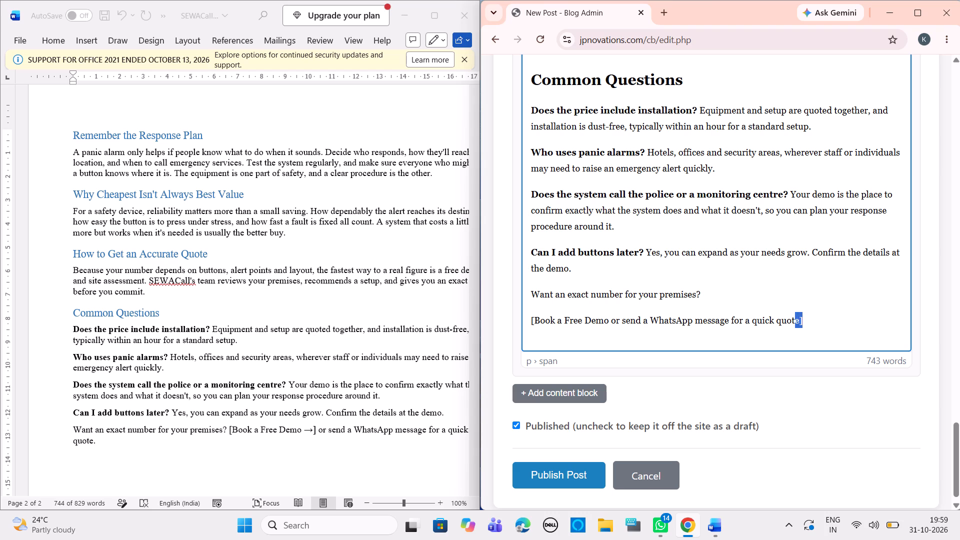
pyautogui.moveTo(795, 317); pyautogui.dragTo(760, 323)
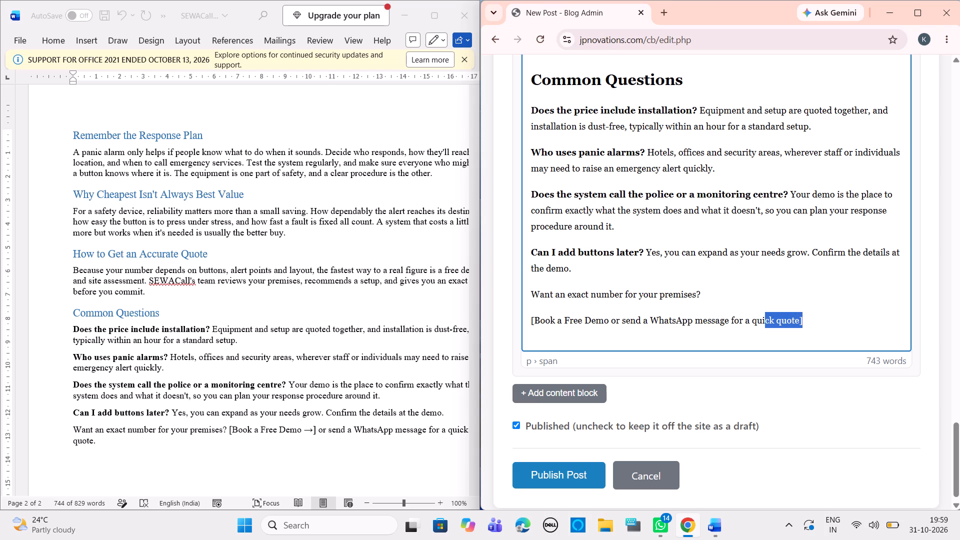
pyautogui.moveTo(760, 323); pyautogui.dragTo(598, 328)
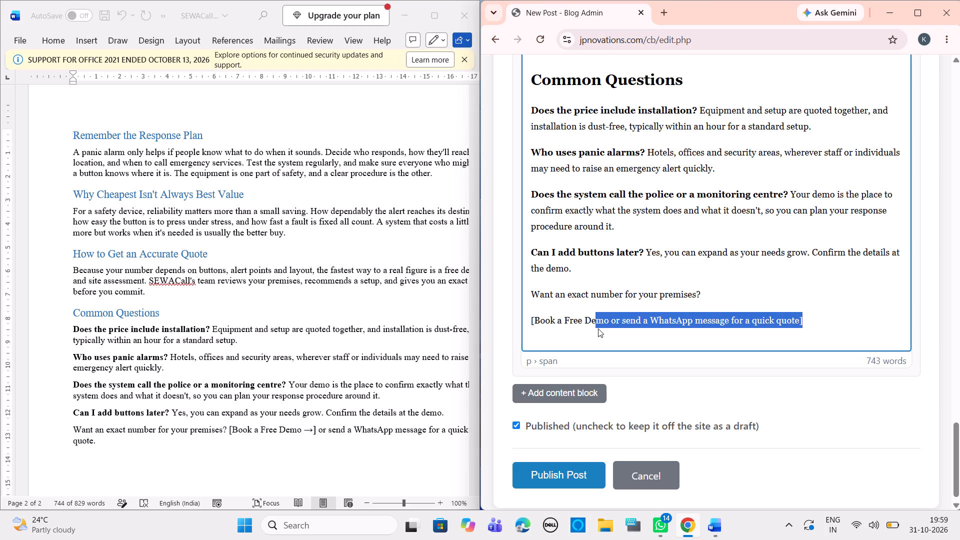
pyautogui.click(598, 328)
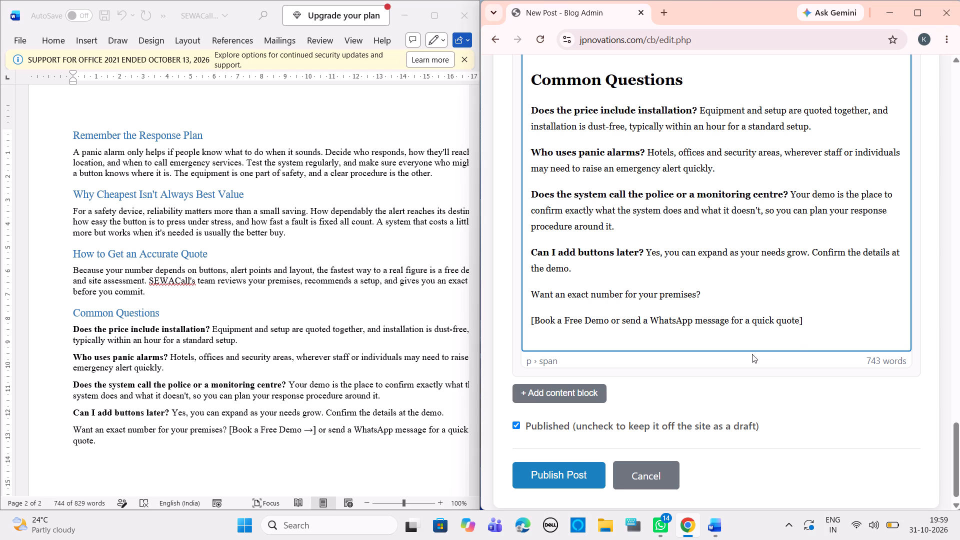
# Select the closing line "[Book a Free Demo or send a WhatsApp message for a quick quote]" and start inserting a link on it.
pyautogui.click(806, 317)
pyautogui.moveTo(804, 318); pyautogui.dragTo(519, 327)
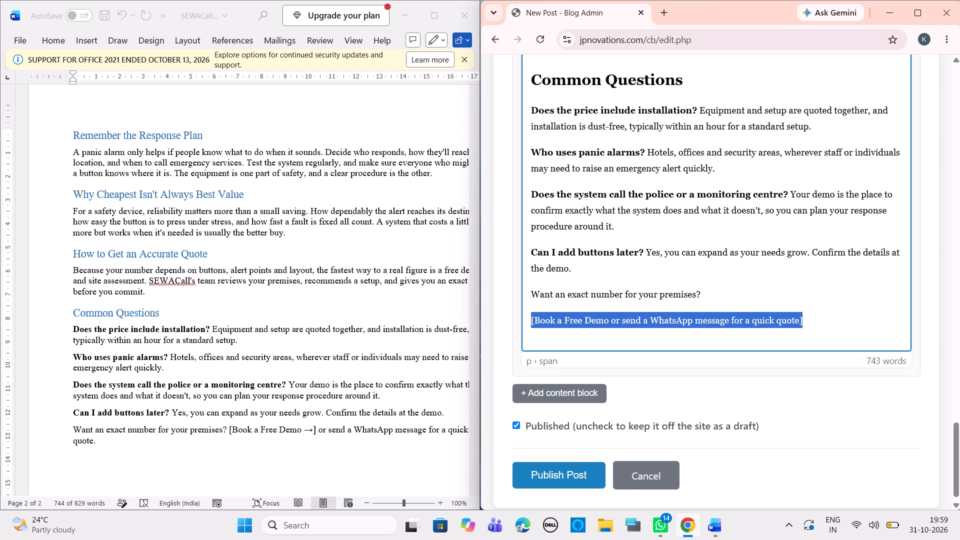
pyautogui.scroll(9, 622, 257)
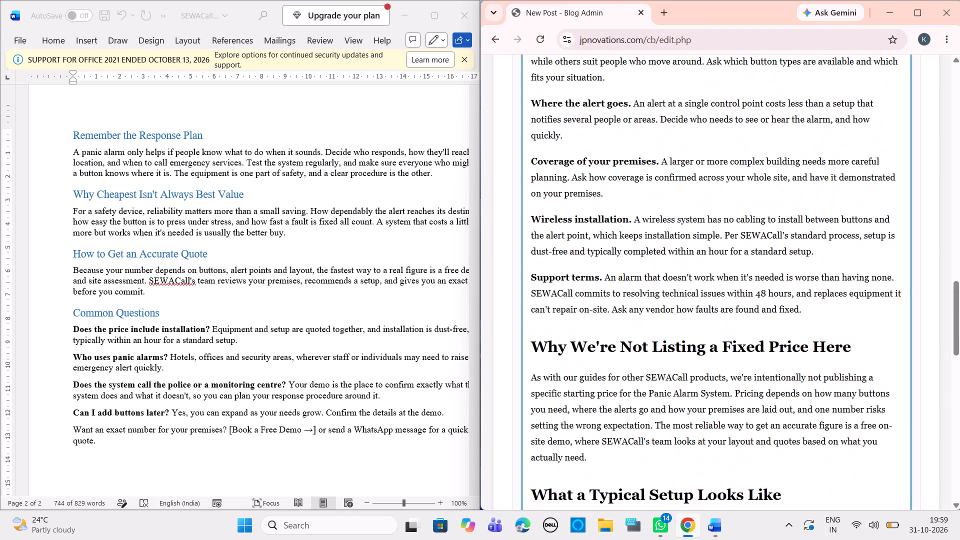
pyautogui.scroll(6, 622, 257)
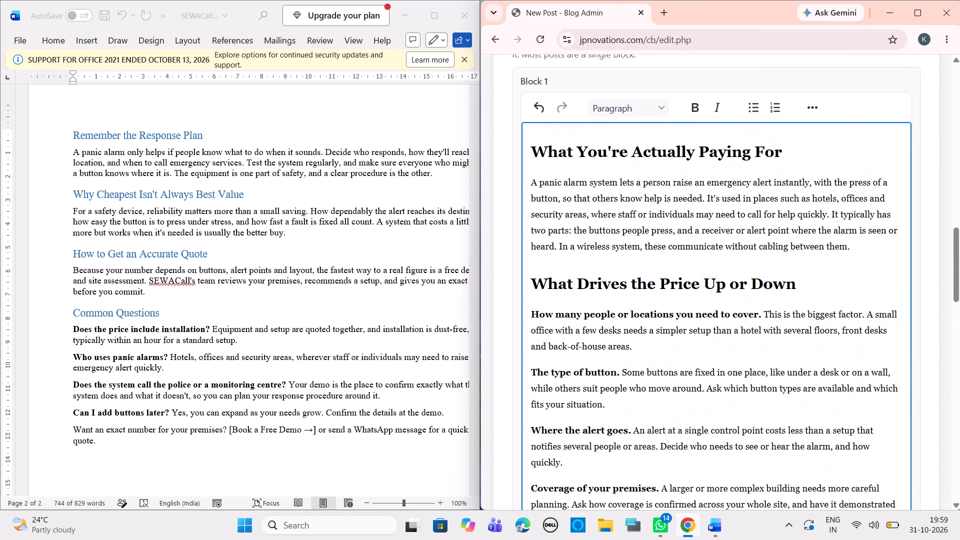
pyautogui.click(812, 105)
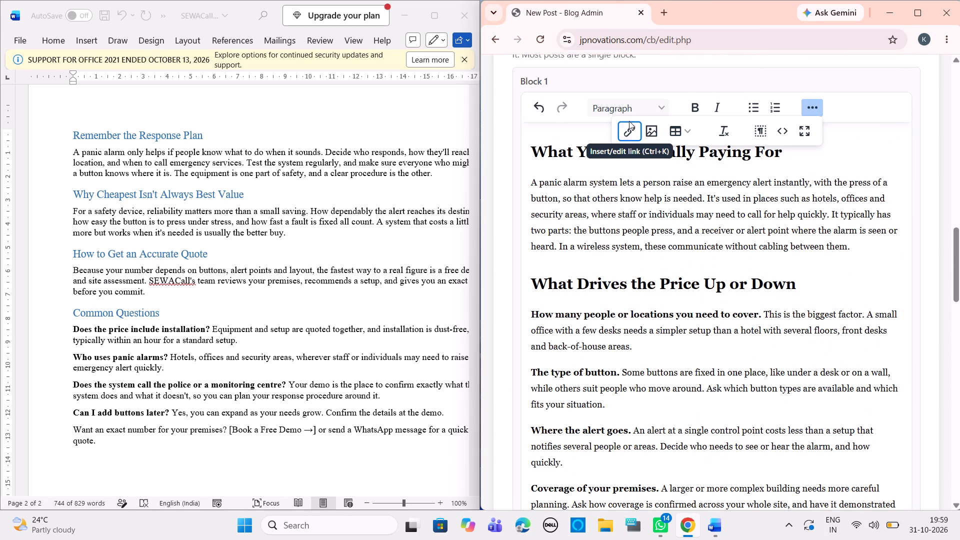
pyautogui.click(629, 125)
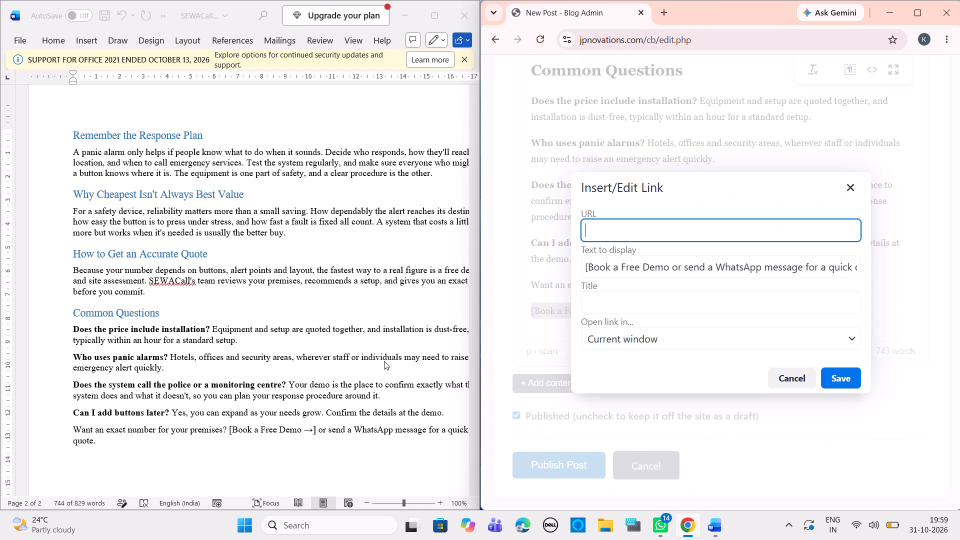
# Look through the computer's list of all installed apps, down to the entries under W.
pyautogui.click(245, 522)
pyautogui.scroll(-2, 500, 258)
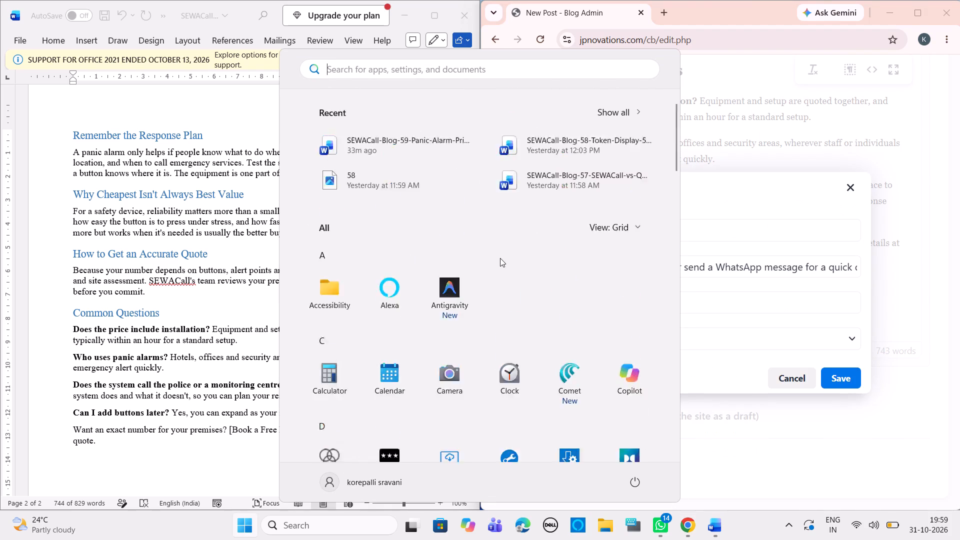
pyautogui.scroll(-10, 500, 258)
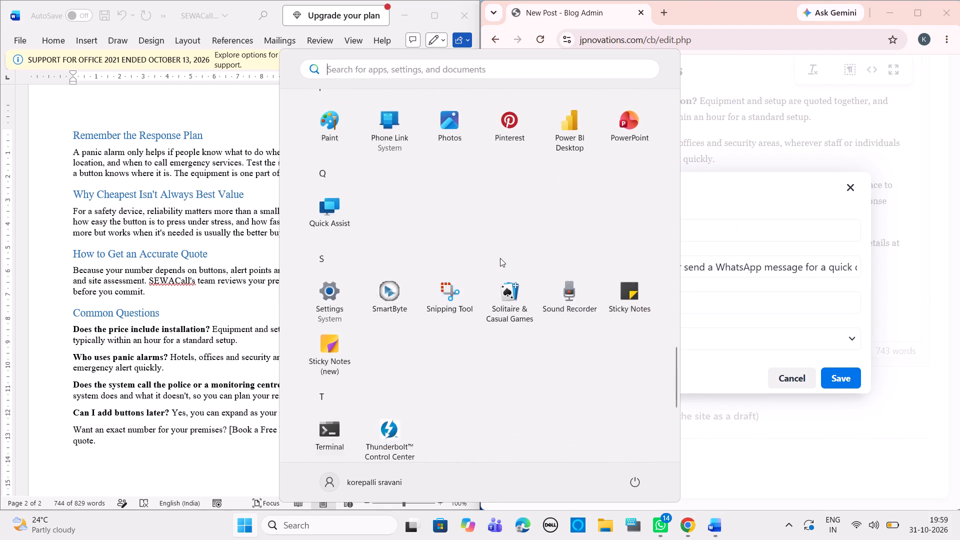
pyautogui.scroll(-2, 500, 258)
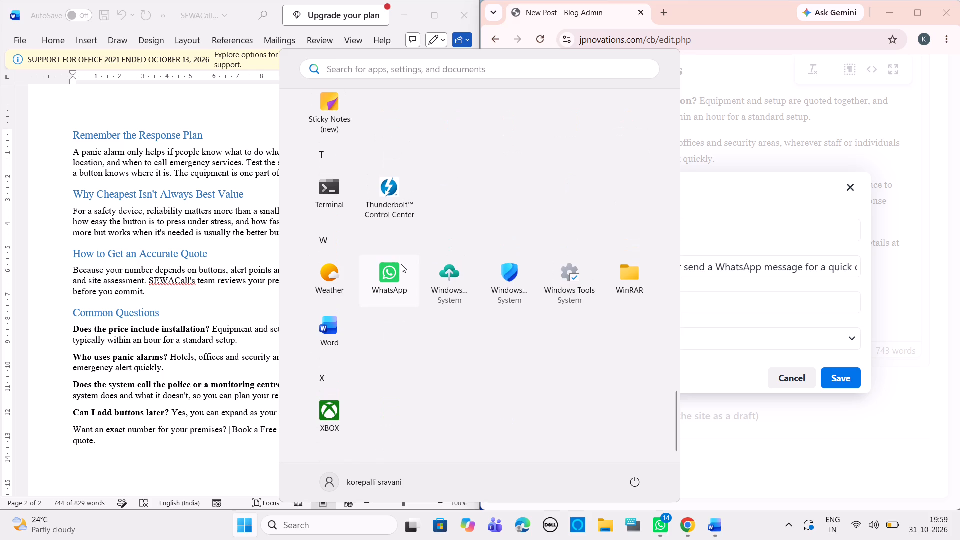
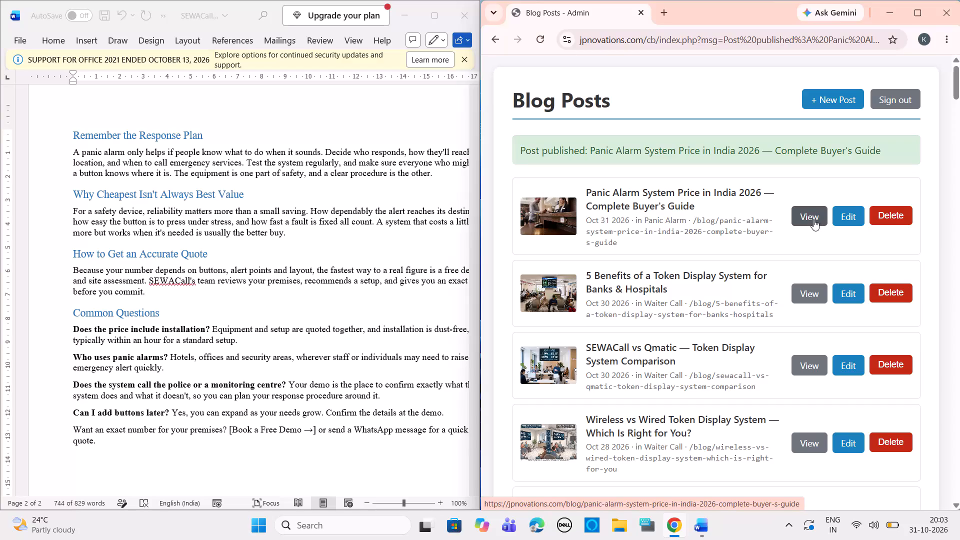
# View the published blog post "Panic Alarm System Price in India 2026 — Complete Buyer's Guide" on the live site.
pyautogui.click(813, 219)
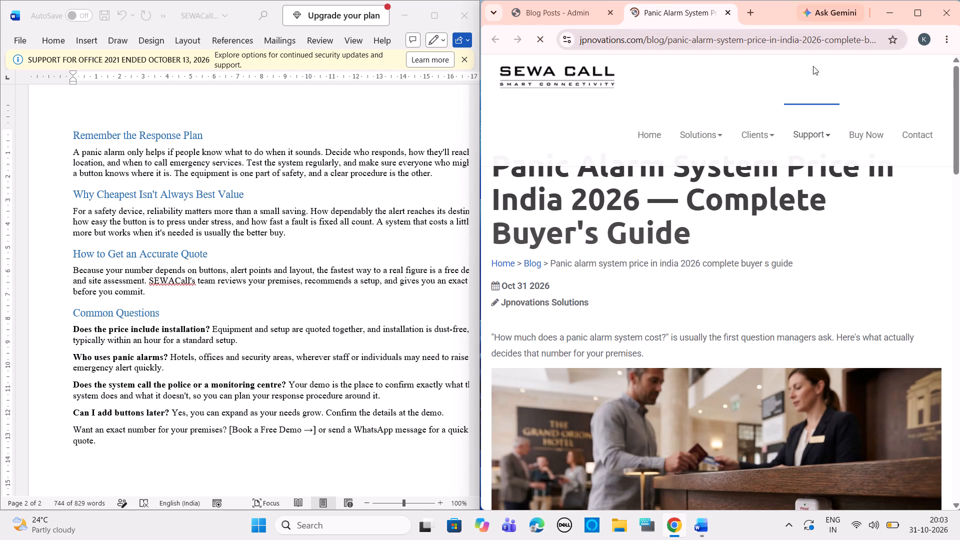
# Copy the web address of the published "Panic Alarm System Price in India 2026 — Complete Buyer's Guide" post.
pyautogui.click(813, 40)
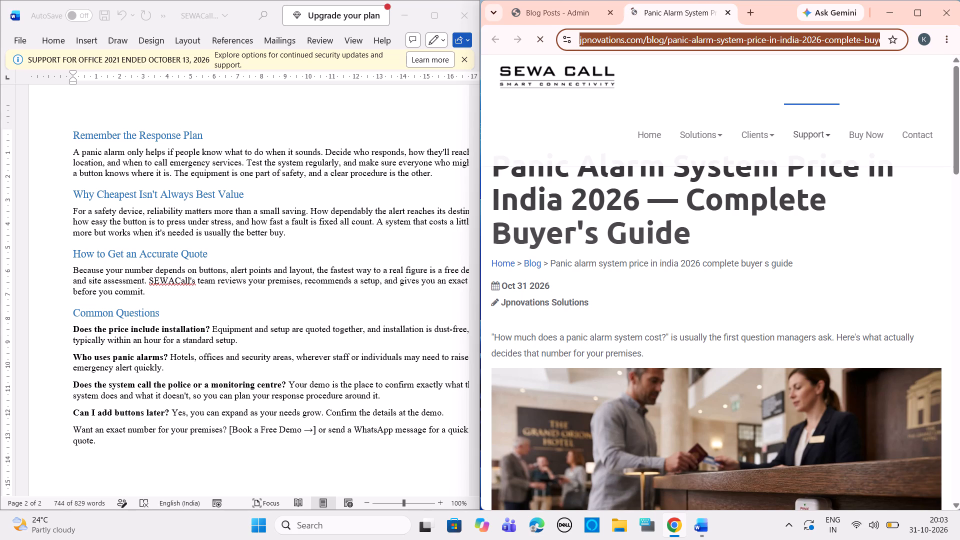
pyautogui.hotkey('ctrl', 'c')
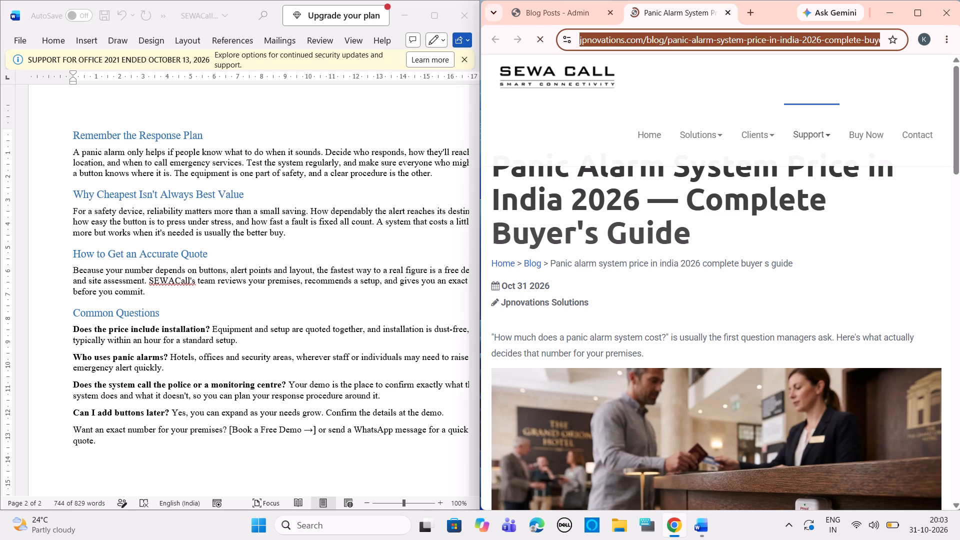
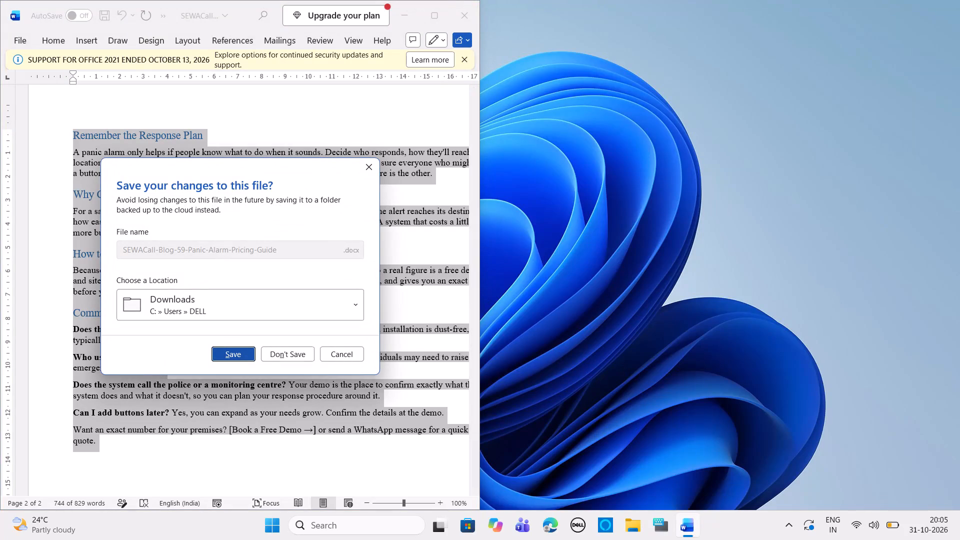
# Close the SEWACall-Blog-59-Panic-Alarm-Pricing-Guide Word document without saving its changes.
pyautogui.click(466, 26)
pyautogui.click(280, 359)
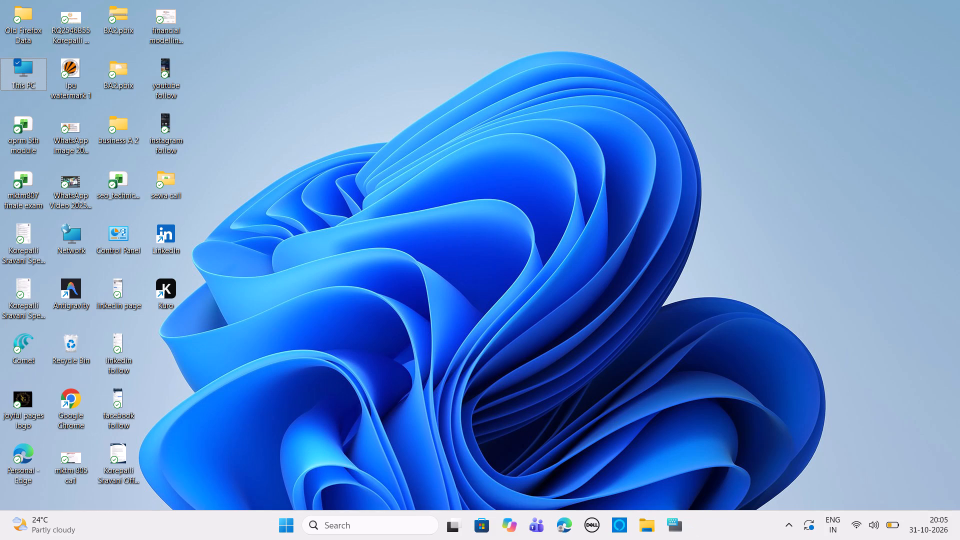
pyautogui.click(283, 314)
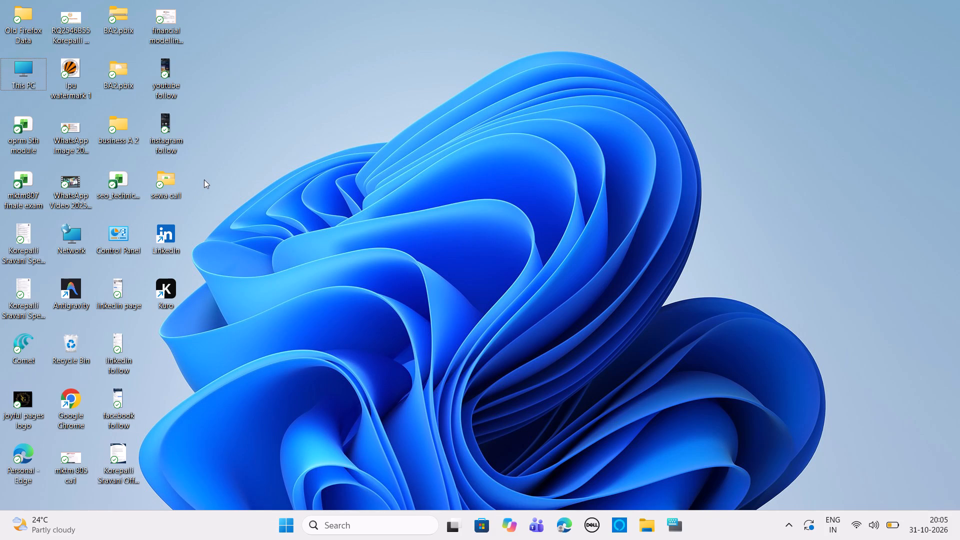
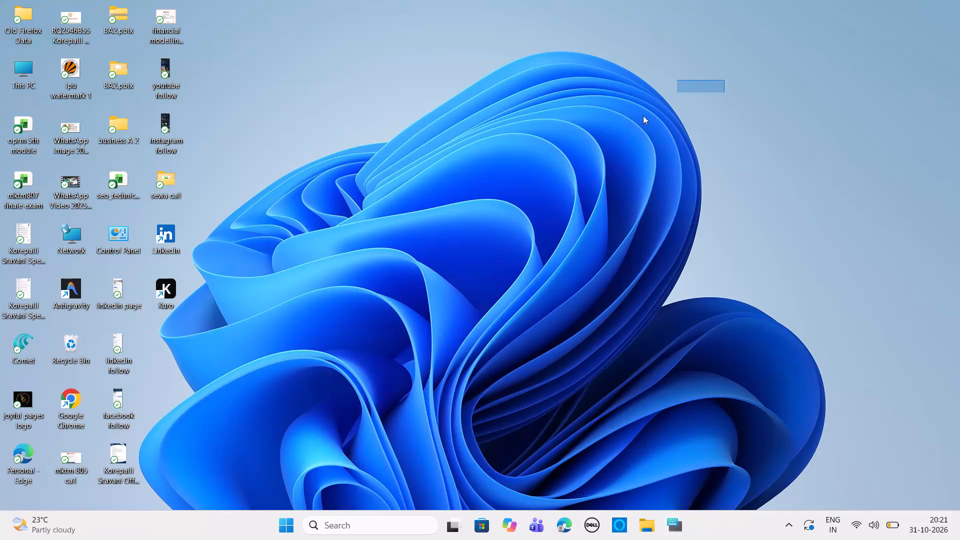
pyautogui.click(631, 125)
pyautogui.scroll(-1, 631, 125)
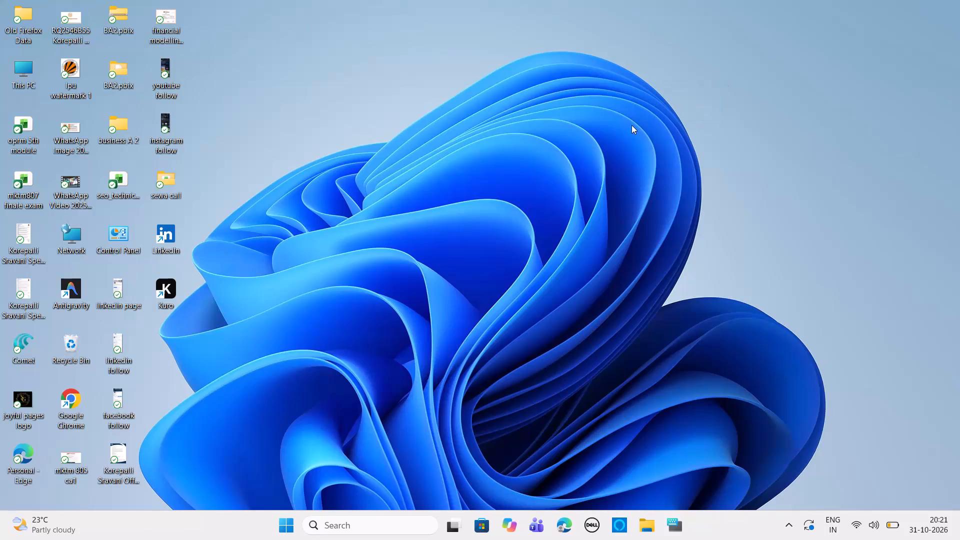
# Bring up the Windows Start view of pinned apps and recent files.
pyautogui.click(291, 527)
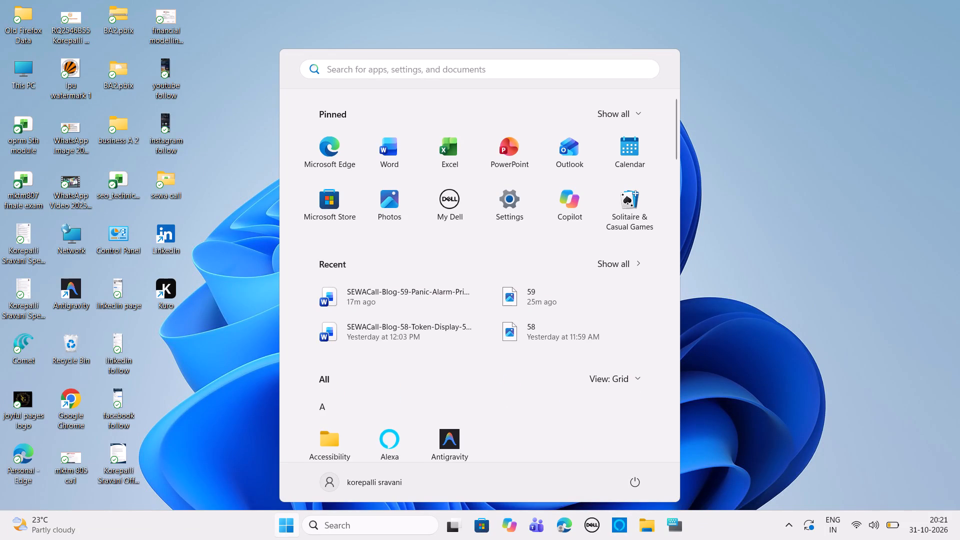
# Find WhatsApp in the Windows Start view's list of all installed apps to open it.
pyautogui.click(483, 65)
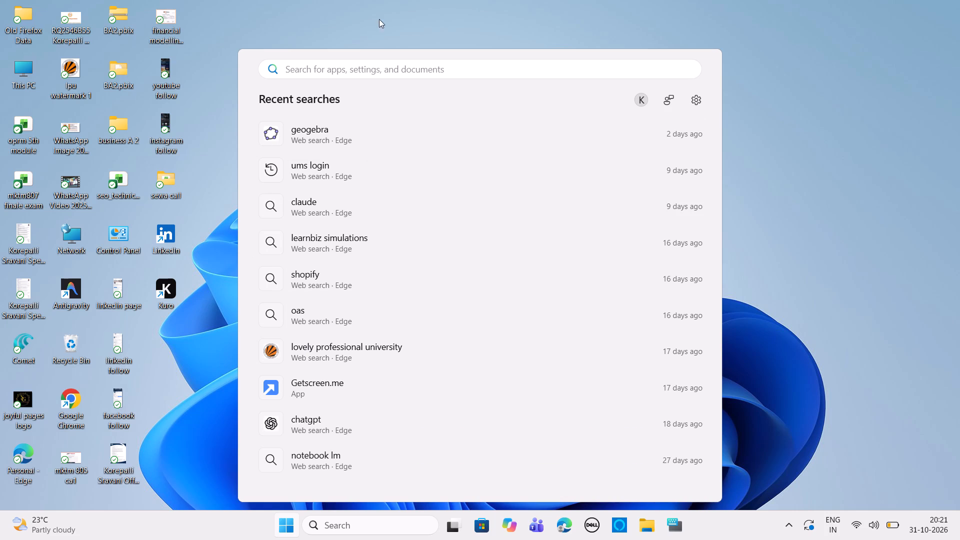
pyautogui.click(370, 0)
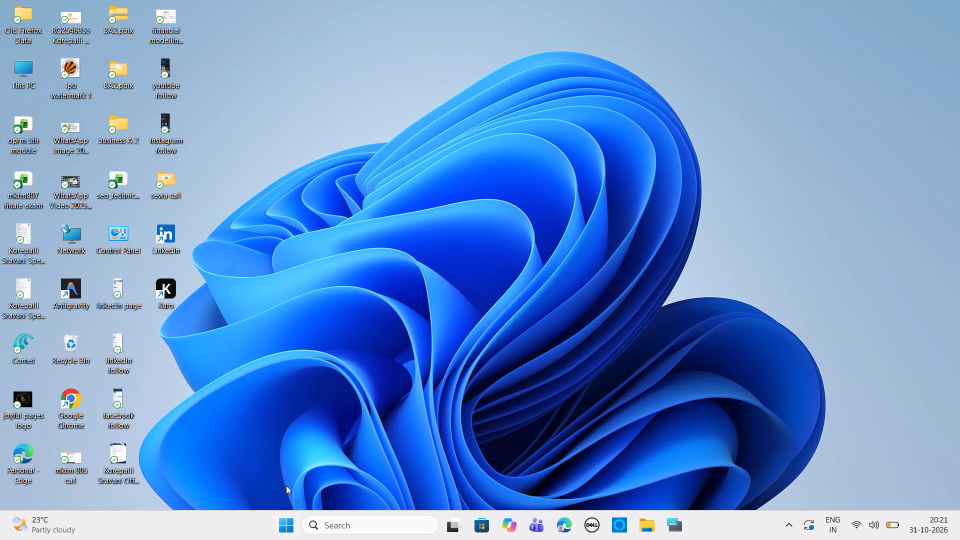
pyautogui.click(283, 516)
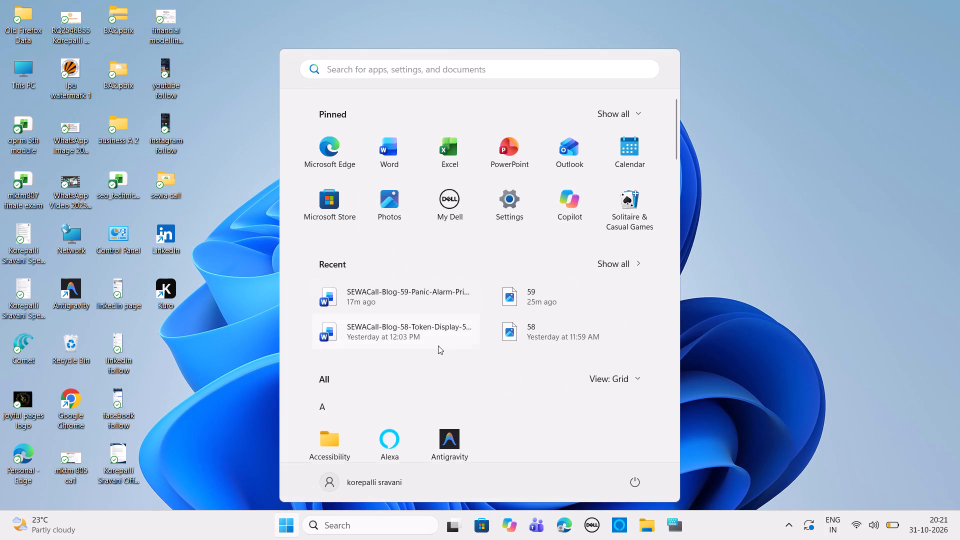
pyautogui.scroll(-11, 438, 345)
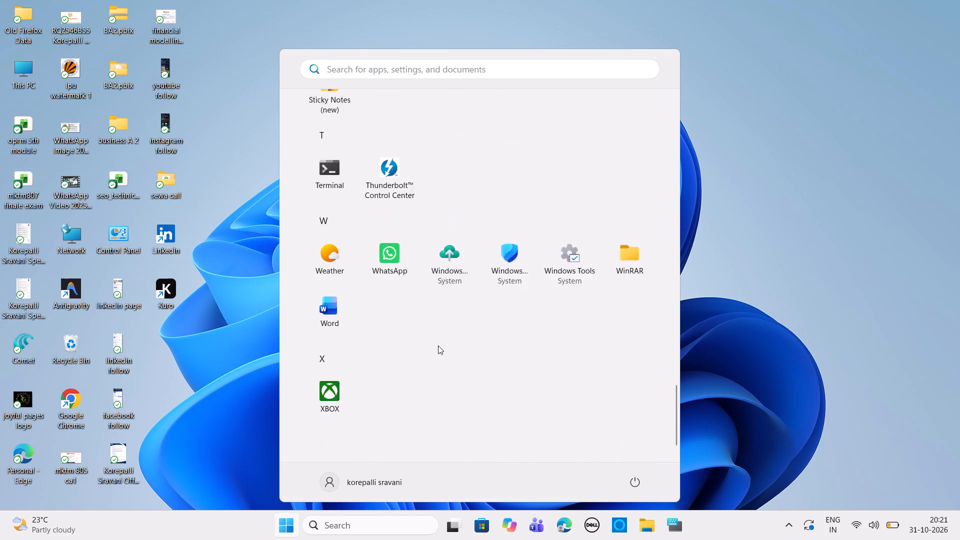
pyautogui.scroll(-3, 438, 345)
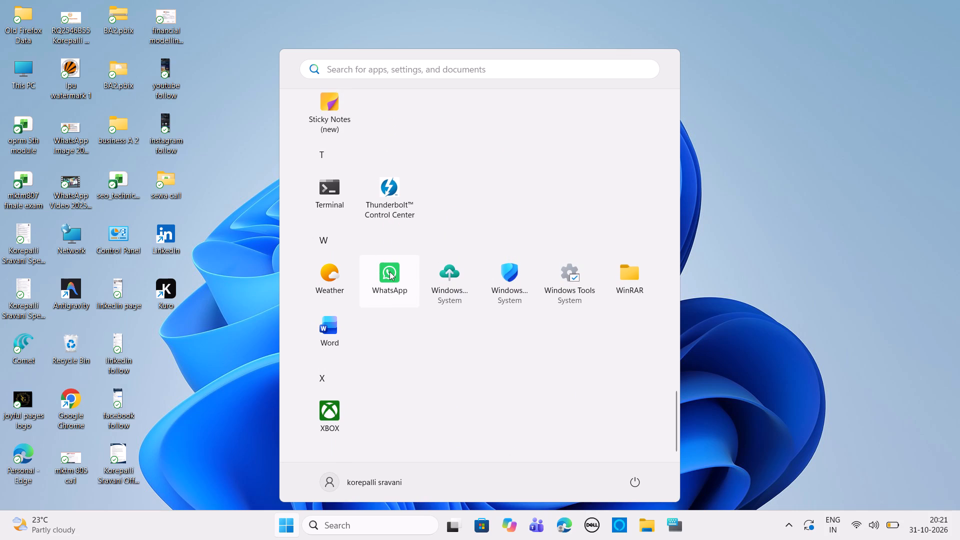
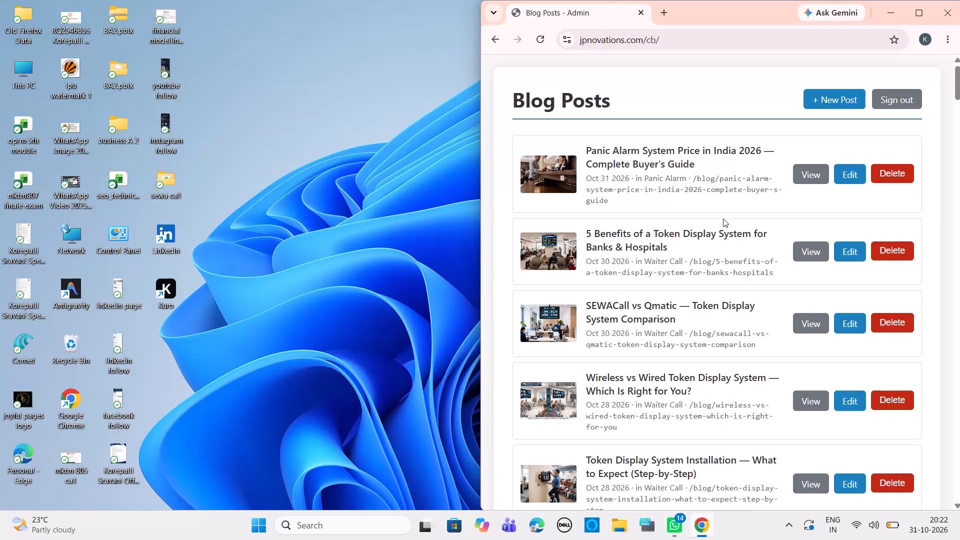
# Open the "Panic Alarm System Price in India 2026 — Complete Buyer's Guide" post for editing.
pyautogui.click(848, 184)
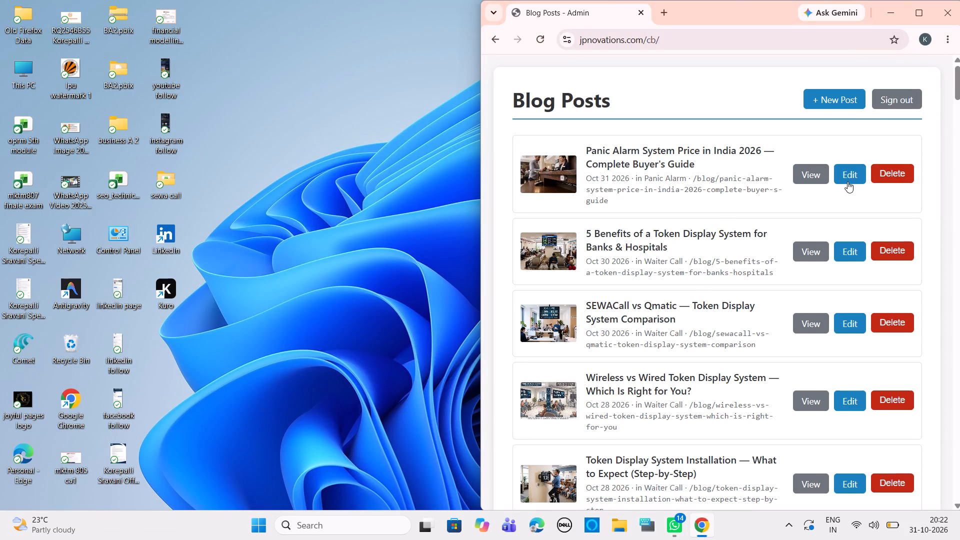
pyautogui.click(847, 179)
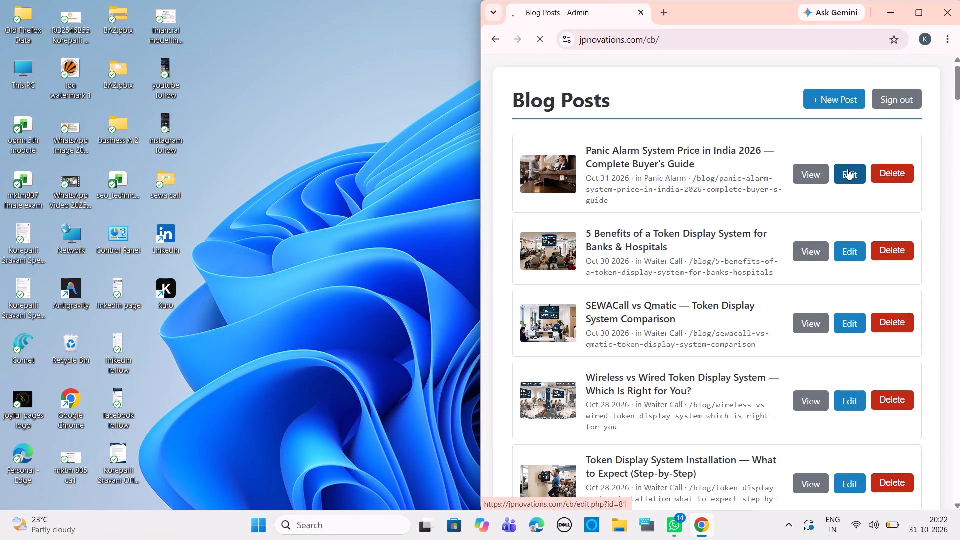
pyautogui.click(847, 169)
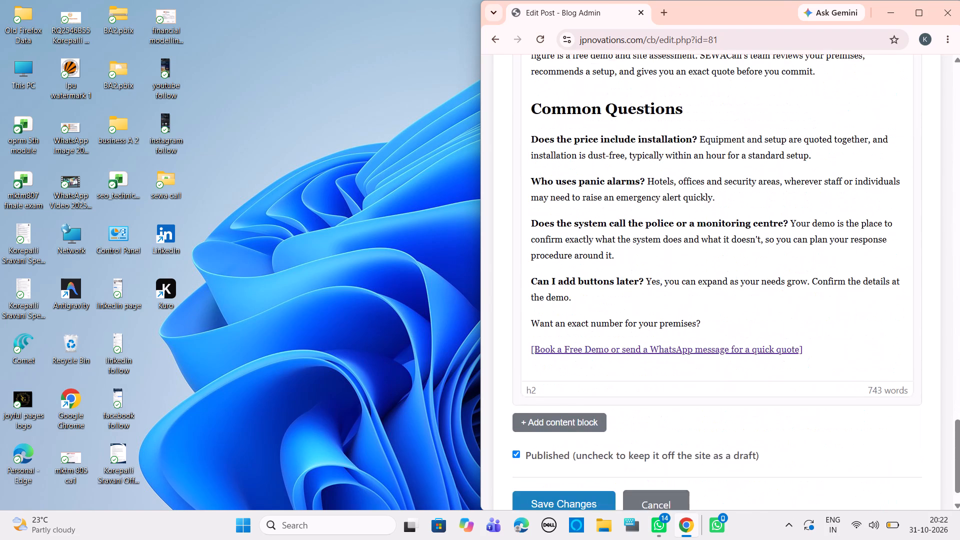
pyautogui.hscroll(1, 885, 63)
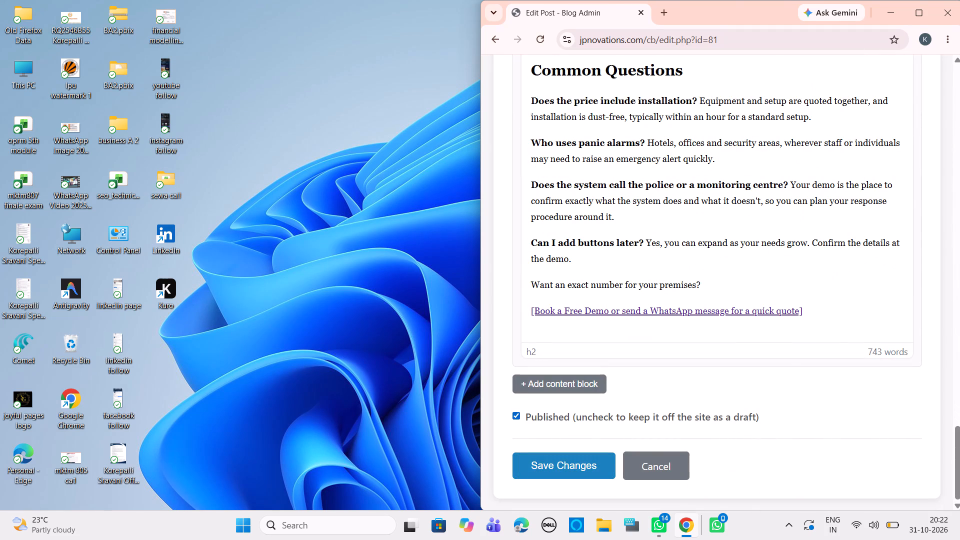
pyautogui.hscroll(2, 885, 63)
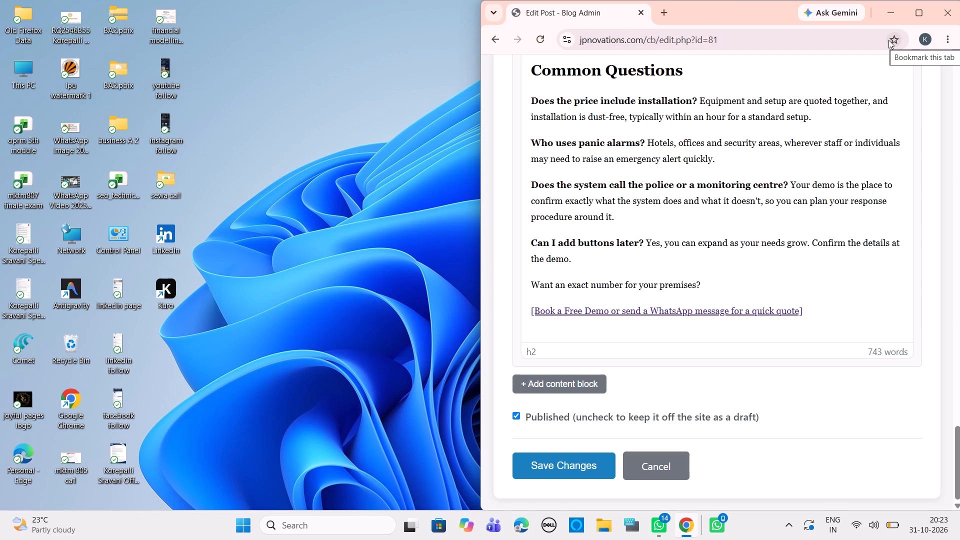
# Bookmark the Edit Post page of the blog admin in the Other bookmarks folder.
pyautogui.click(888, 40)
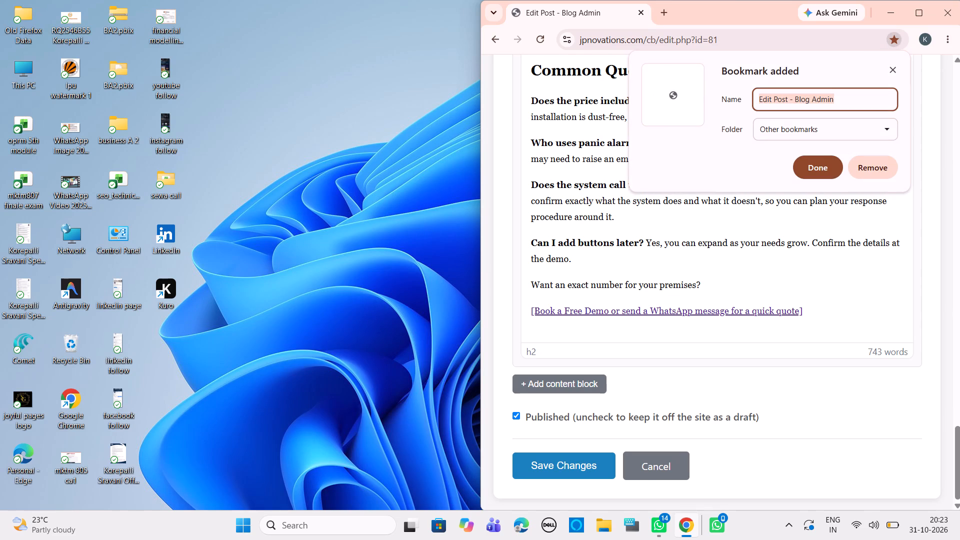
pyautogui.click(786, 310)
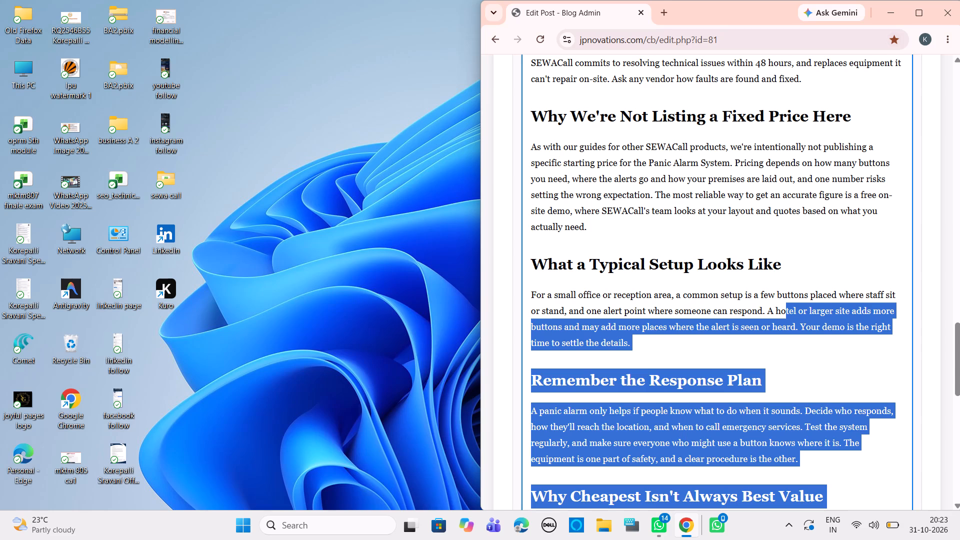
# Select the closing line "[Book a Free Demo or send a WhatsApp message for a quick quote]" and open its link for editing.
pyautogui.click(858, 267)
pyautogui.scroll(-3, 854, 326)
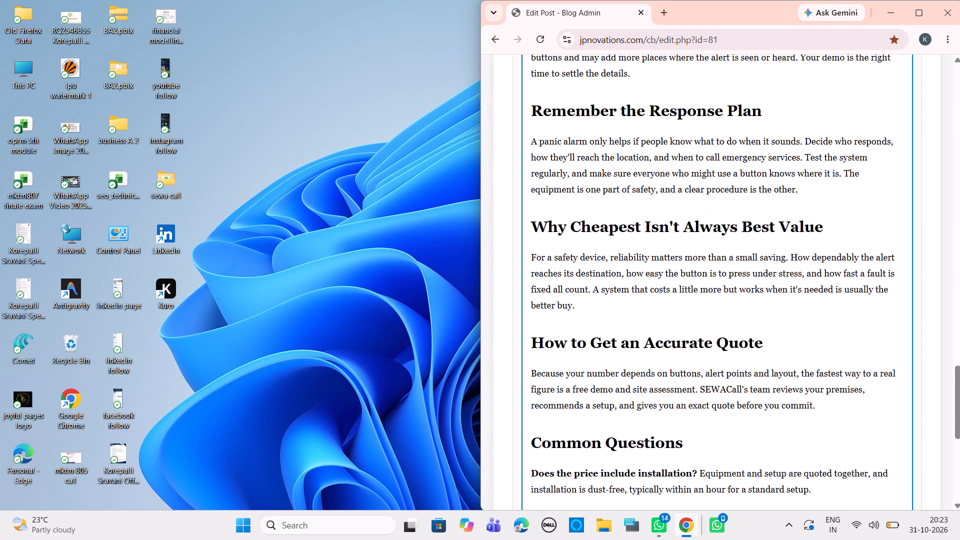
pyautogui.scroll(-4, 854, 326)
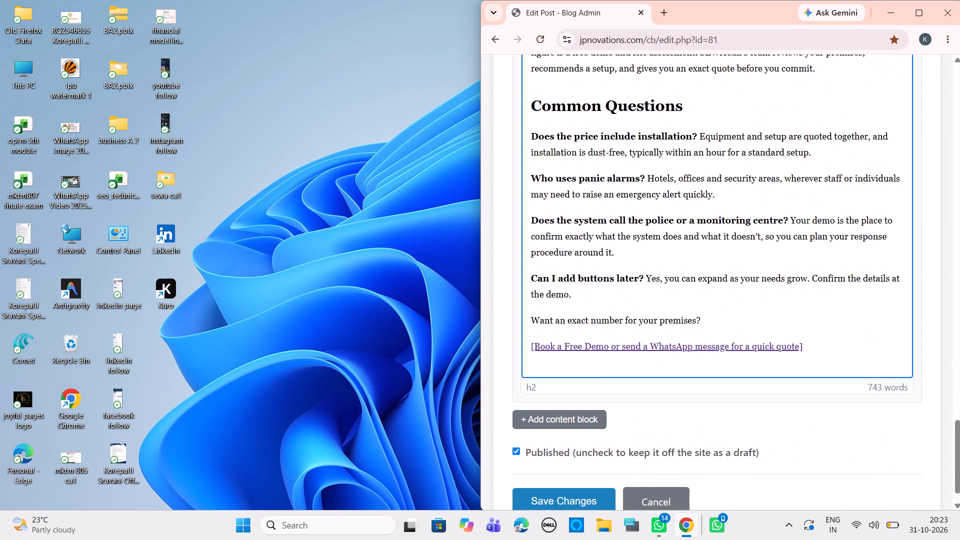
pyautogui.click(808, 346)
pyautogui.moveTo(812, 348); pyautogui.dragTo(804, 345)
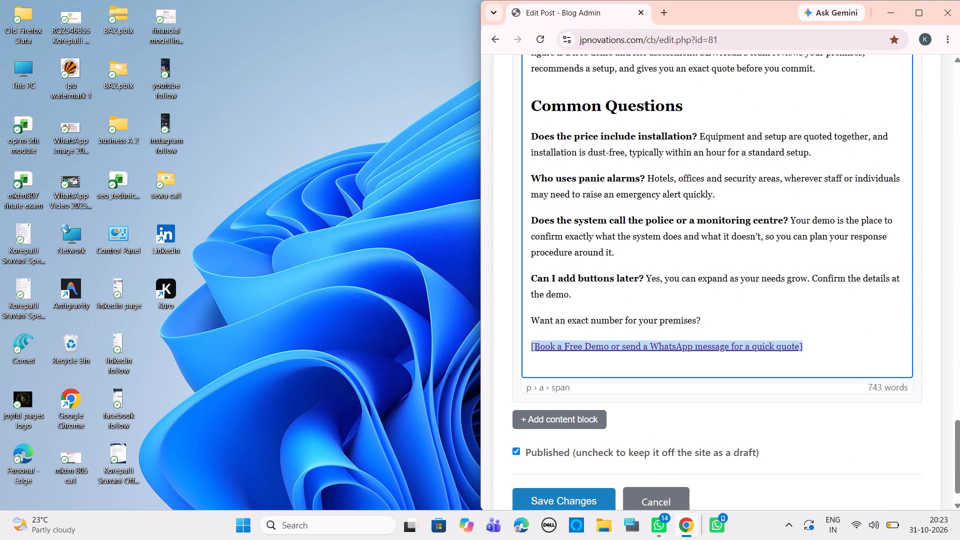
pyautogui.moveTo(804, 345); pyautogui.dragTo(807, 345)
pyautogui.scroll(4, 800, 274)
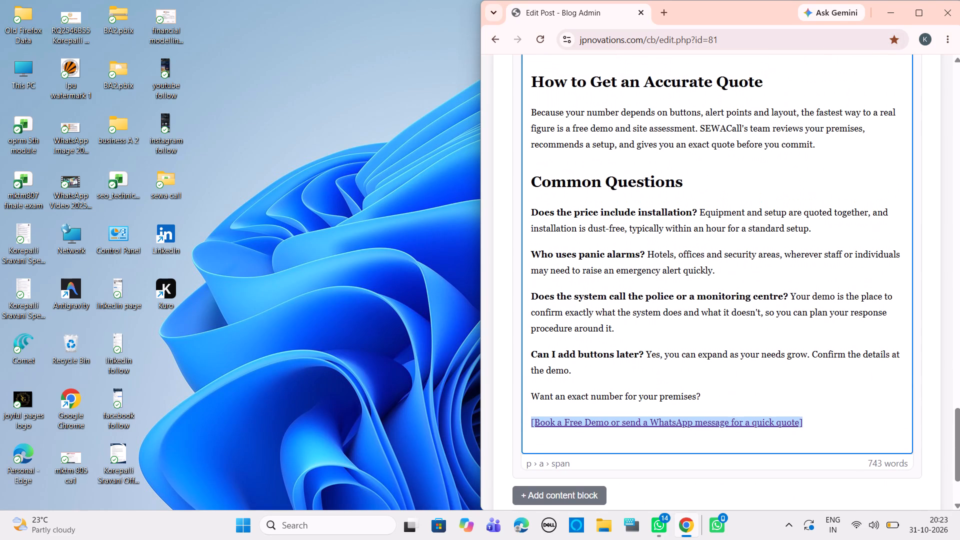
pyautogui.scroll(8, 800, 274)
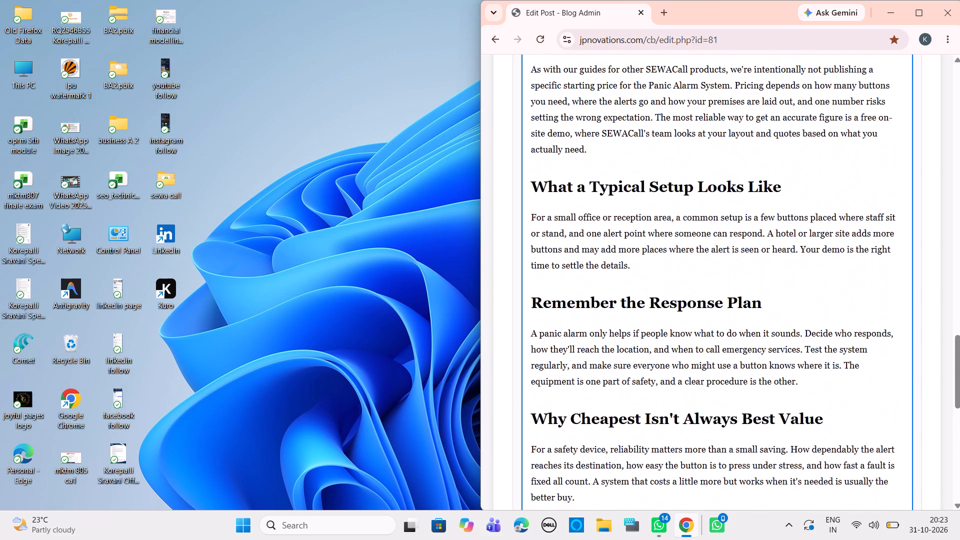
pyautogui.scroll(7, 800, 274)
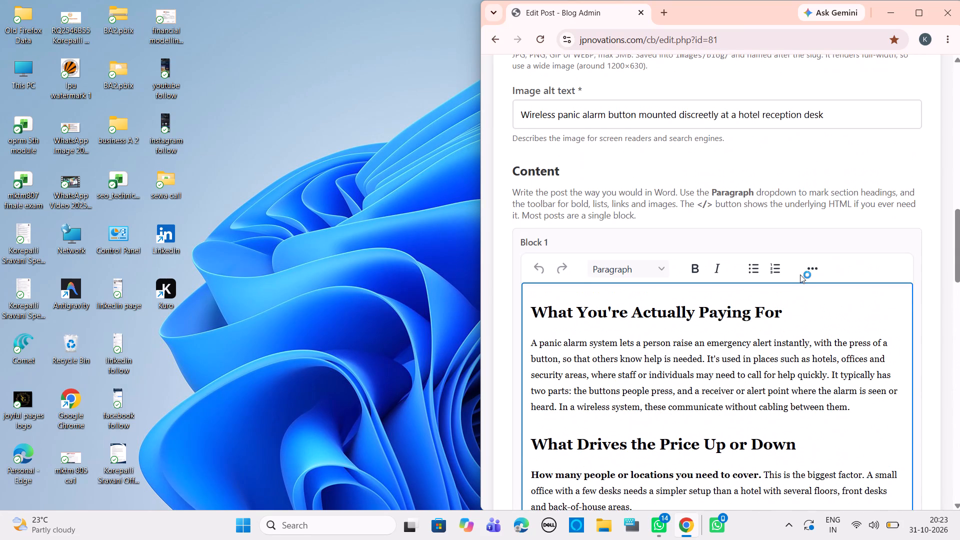
pyautogui.click(808, 269)
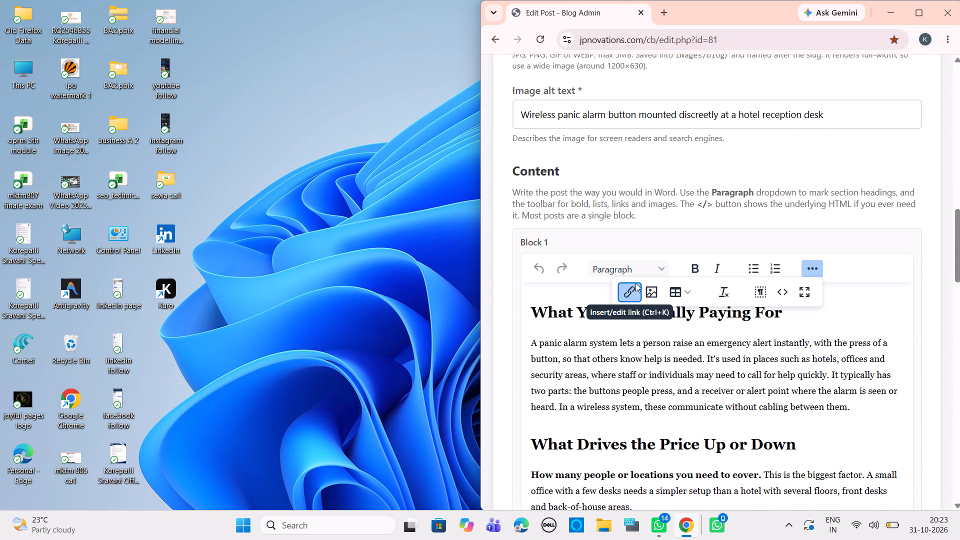
pyautogui.click(634, 285)
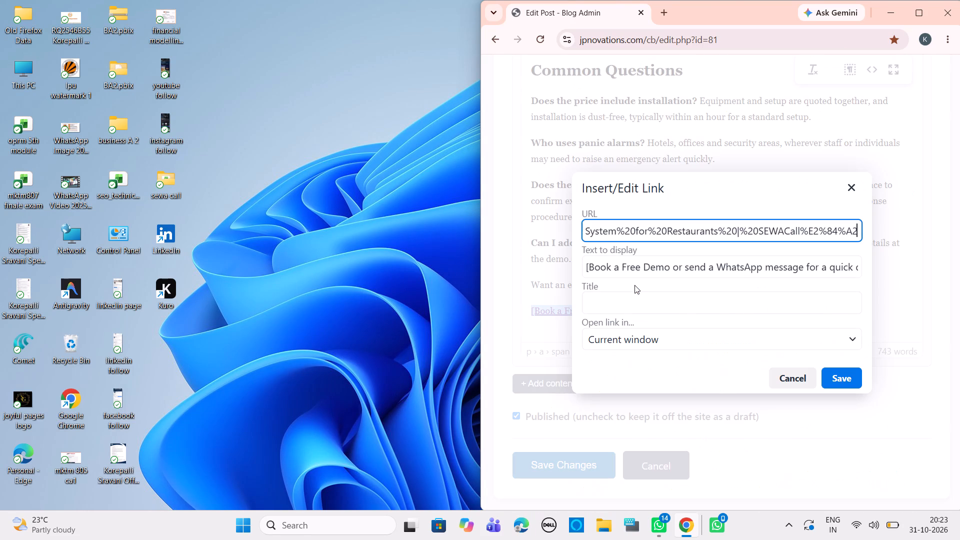
# Clear the whole existing URL from the closing line's link.
pyautogui.click(811, 230)
pyautogui.press('BackSpace')
pyautogui.press('BackSpace')
pyautogui.press('BackSpace')
pyautogui.press('BackSpace')
pyautogui.press('BackSpace')
pyautogui.press('BackSpace')
pyautogui.press('BackSpace')
pyautogui.press('BackSpace')
pyautogui.press('BackSpace')
pyautogui.press('BackSpace')
pyautogui.press('BackSpace')
pyautogui.press('BackSpace')
pyautogui.press('BackSpace')
pyautogui.press('BackSpace')
pyautogui.press('BackSpace')
pyautogui.press('BackSpace')
pyautogui.press('BackSpace')
pyautogui.press('BackSpace')
pyautogui.press('BackSpace')
pyautogui.press('BackSpace')
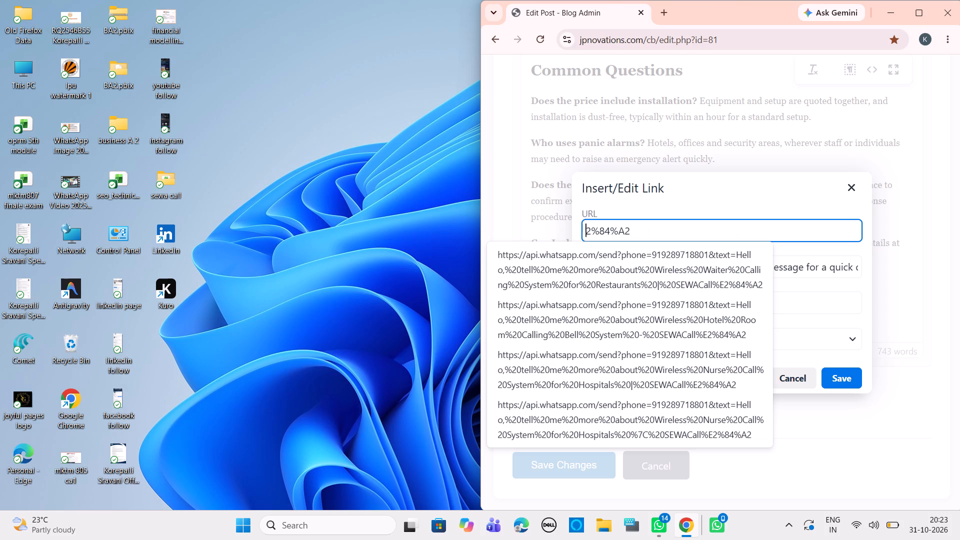
pyautogui.press('Right')
pyautogui.press('Right')
pyautogui.press('Right')
pyautogui.press('Right')
pyautogui.press('Right')
pyautogui.press('Right')
pyautogui.press('Right')
pyautogui.press('Right')
pyautogui.press('Right')
pyautogui.press('Right')
pyautogui.press('Right')
pyautogui.press('Right')
pyautogui.press('Right')
pyautogui.press('Right')
pyautogui.press('Right')
pyautogui.press('Right')
pyautogui.press('Right')
pyautogui.press('BackSpace')
pyautogui.press('BackSpace')
pyautogui.press('BackSpace')
pyautogui.press('BackSpace')
pyautogui.press('BackSpace')
pyautogui.press('BackSpace')
pyautogui.press('BackSpace')
pyautogui.press('BackSpace')
pyautogui.press('BackSpace')
pyautogui.press('BackSpace')
pyautogui.press('BackSpace')
pyautogui.press('BackSpace')
pyautogui.press('BackSpace')
pyautogui.press('BackSpace')
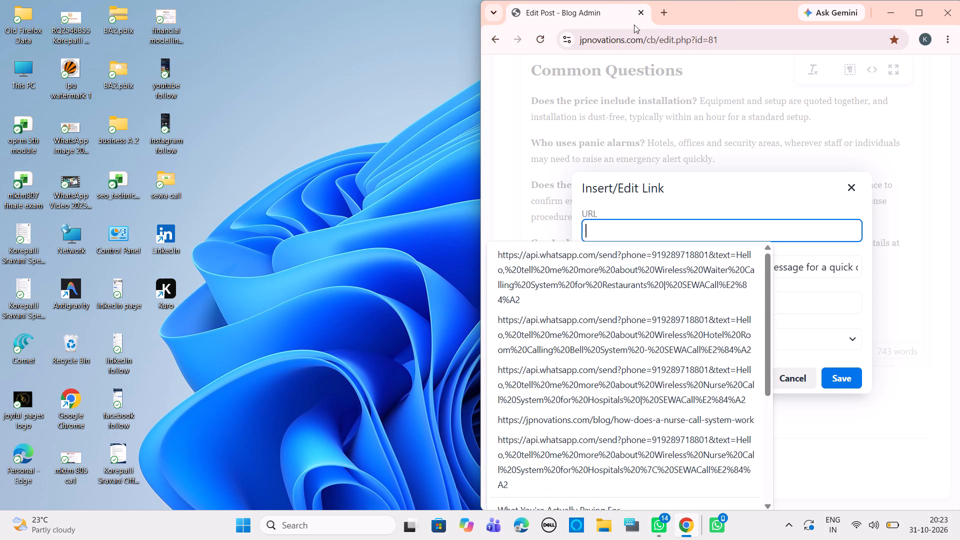
pyautogui.scroll(-1, 504, 254)
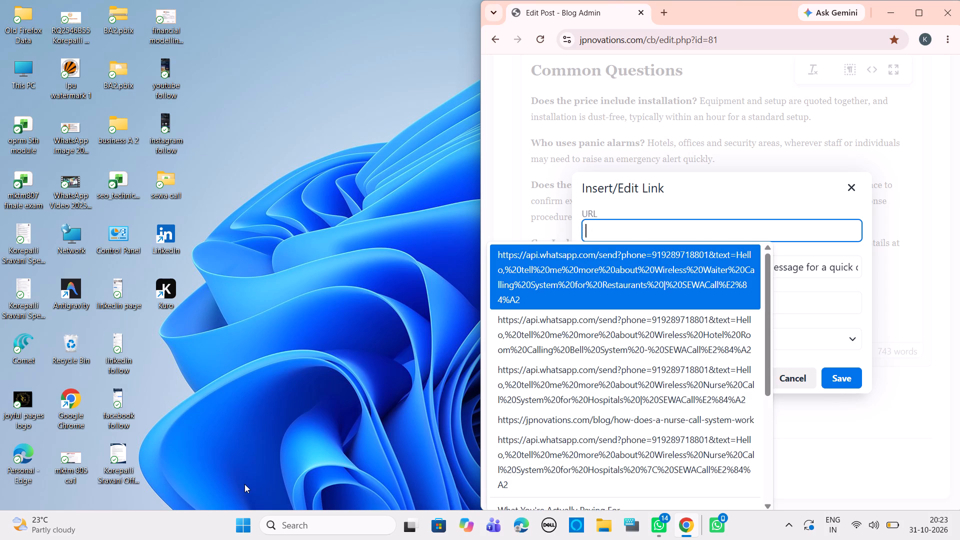
# Bring up the Windows Start view and go down the list of installed apps to the W entries.
pyautogui.click(241, 512)
pyautogui.scroll(-7, 368, 447)
pyautogui.scroll(-3, 382, 396)
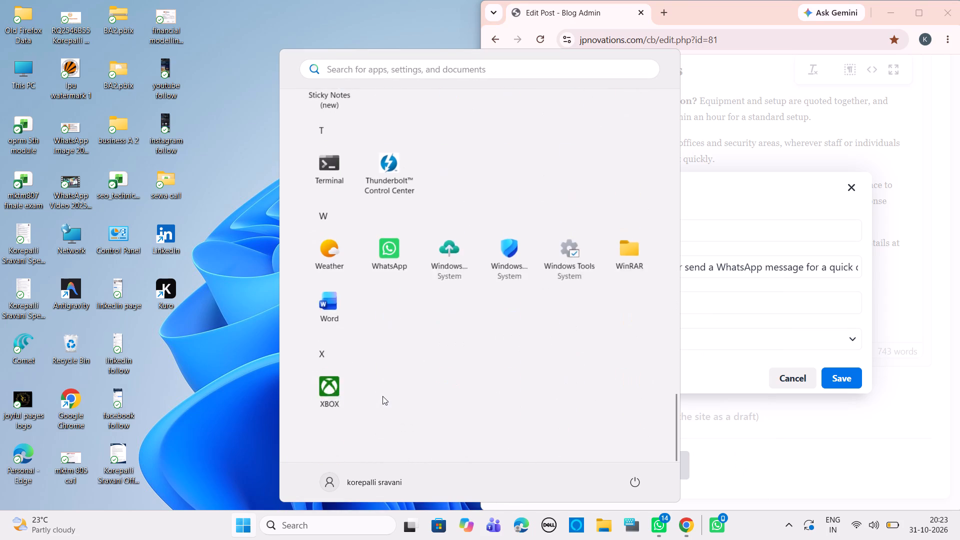
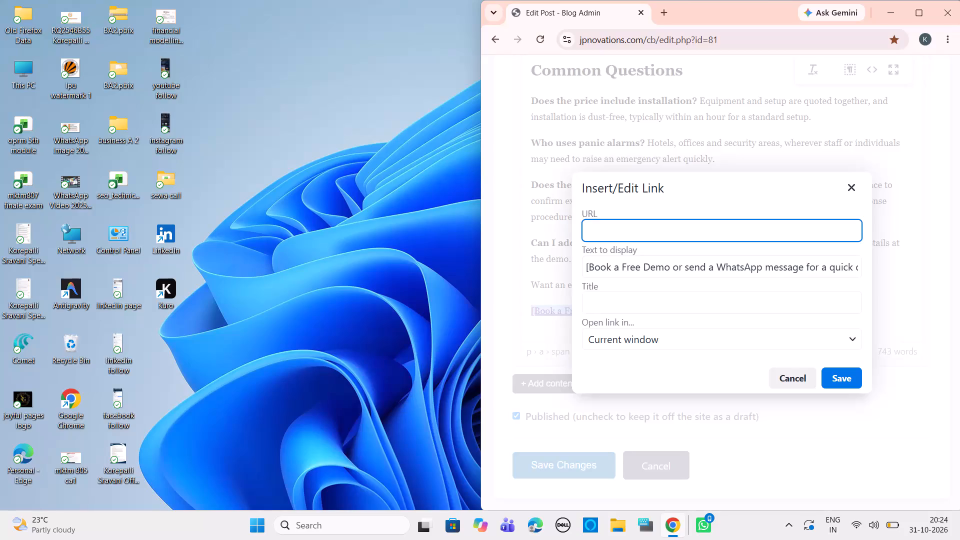
# Paste the copied URL as the link address for the "Book a Free Demo or send a WhatsApp message" text.
pyautogui.hotkey('ctrl', 'v')
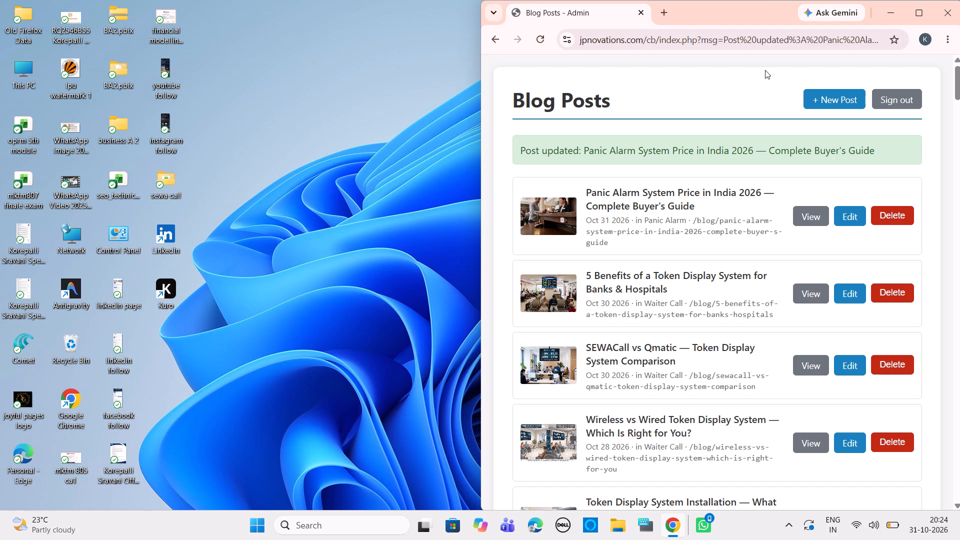
# View the published post "Panic Alarm System Price in India 2026 — Complete Buyer's Guide" and copy its web address.
pyautogui.click(814, 214)
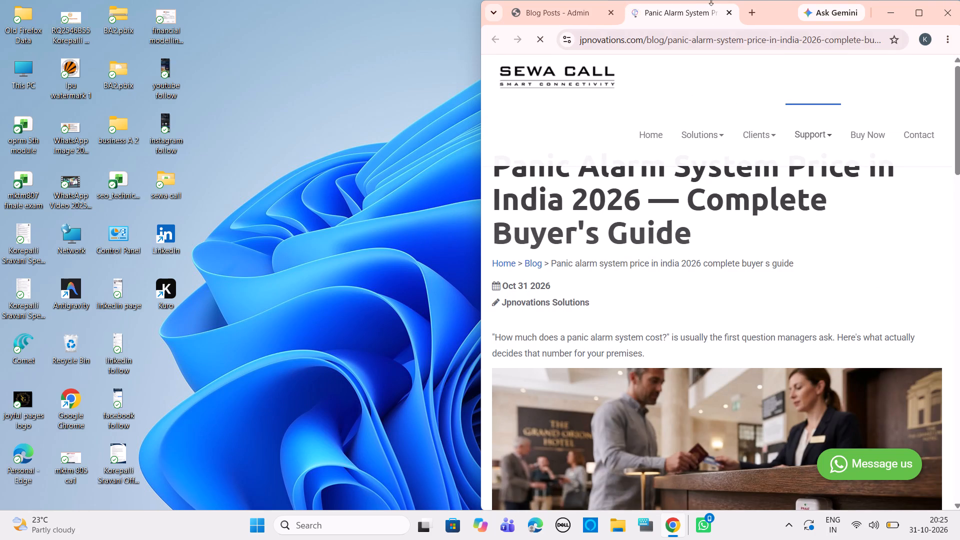
pyautogui.click(711, 41)
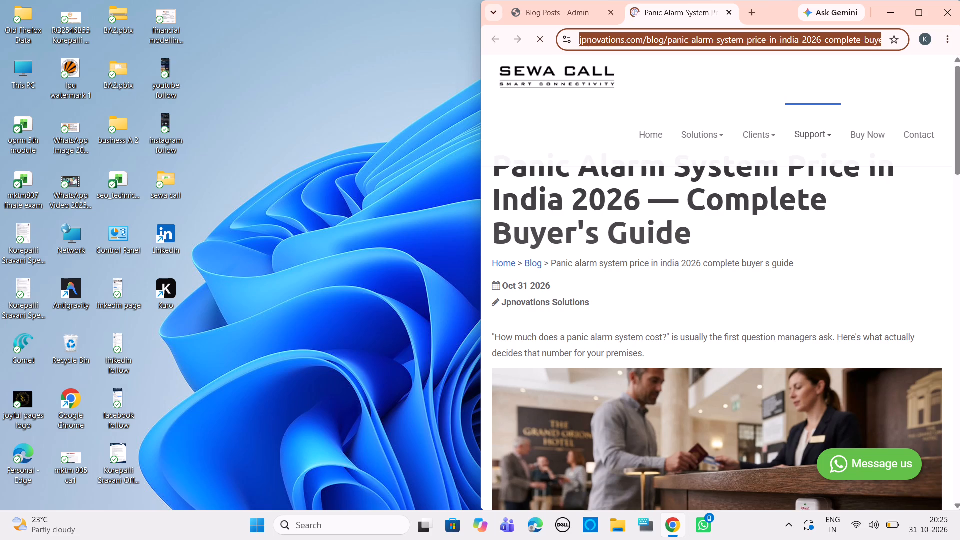
pyautogui.hotkey('ctrl', 'c')
pyautogui.click(434, 175)
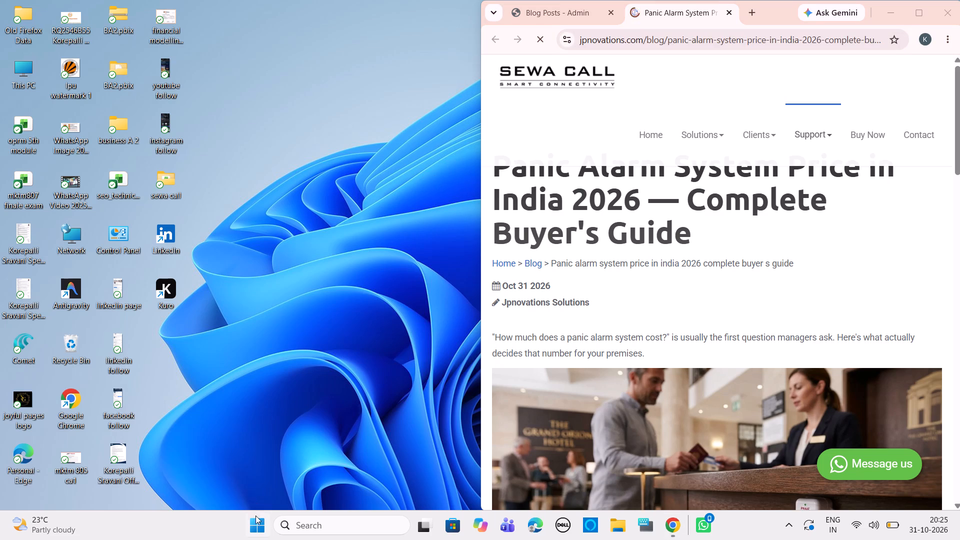
# Look through the computer's alphabetical list of installed apps as far as the W group.
pyautogui.click(258, 519)
pyautogui.scroll(-5, 411, 412)
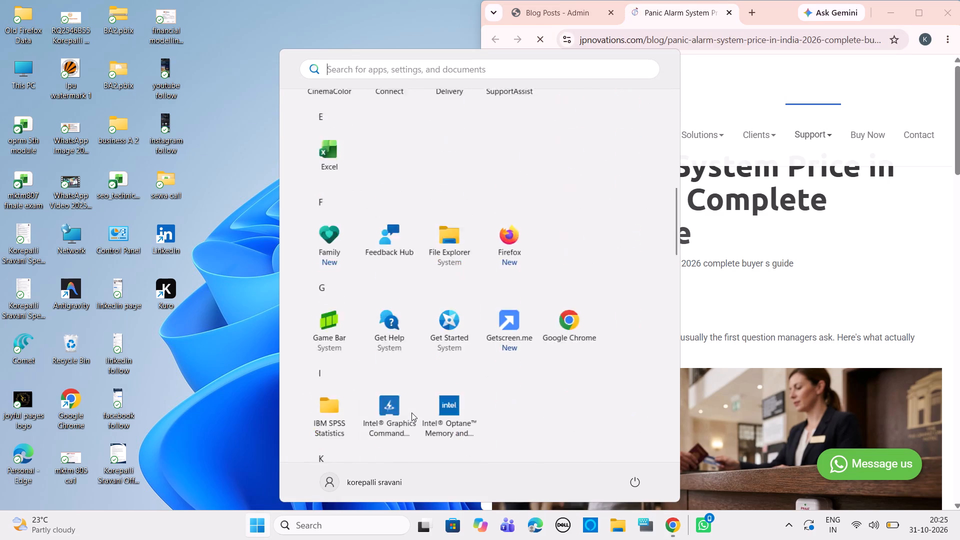
pyautogui.scroll(-4, 411, 412)
pyautogui.click(383, 245)
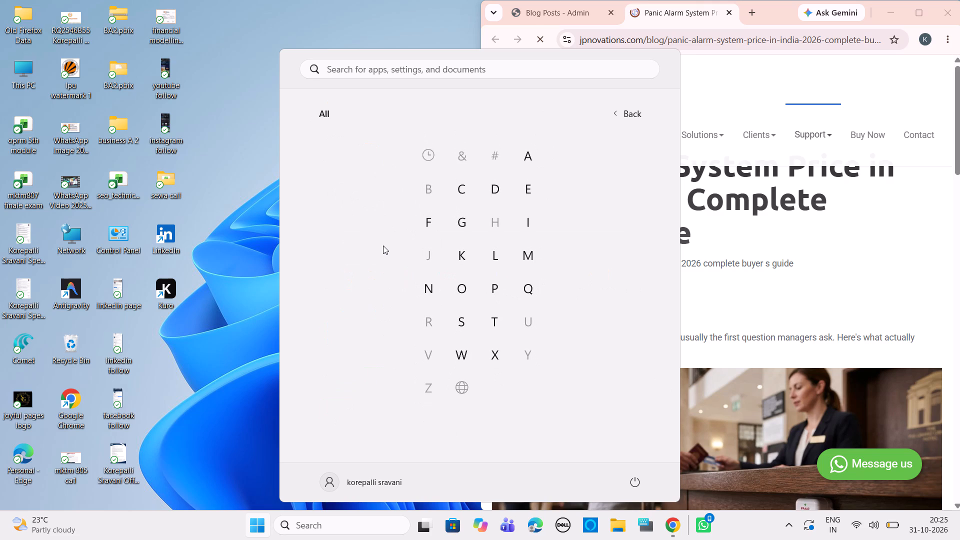
pyautogui.click(369, 217)
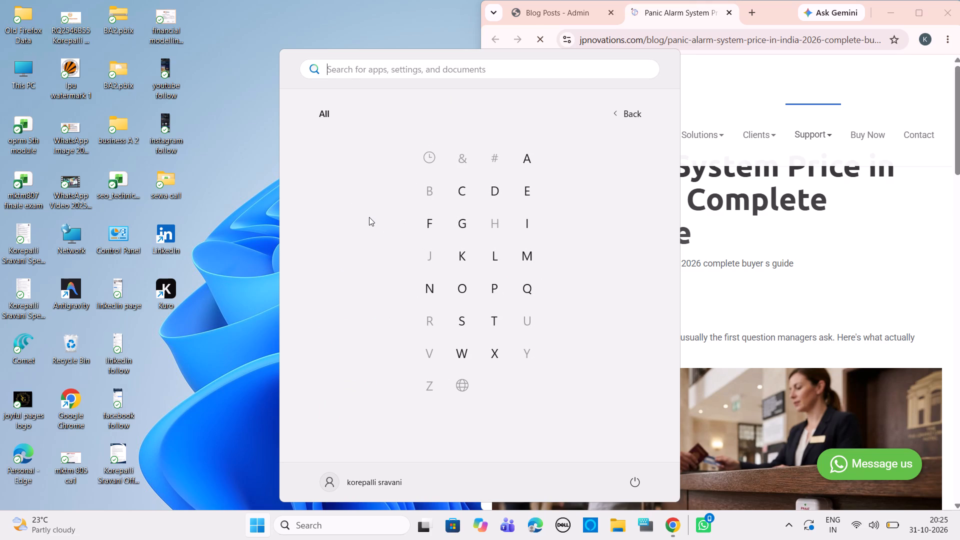
pyautogui.click(630, 115)
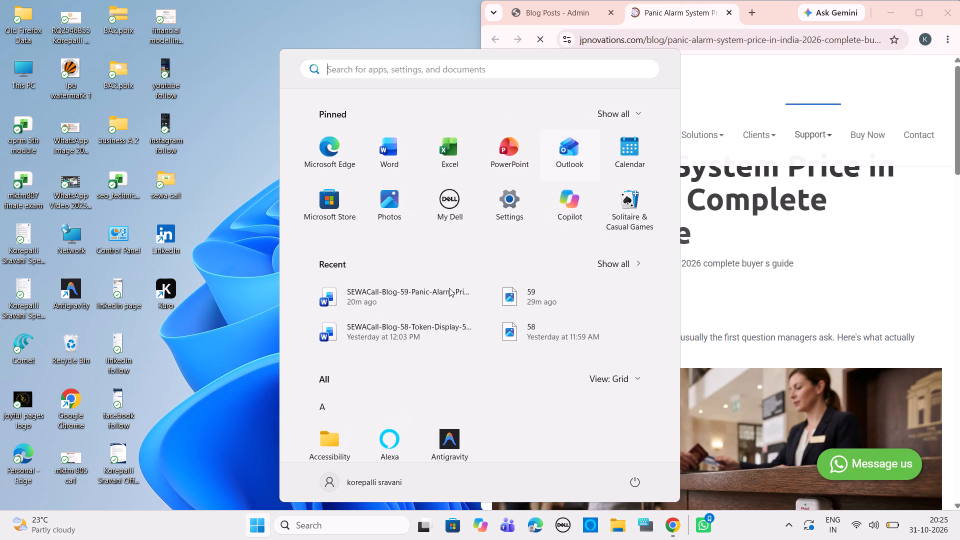
pyautogui.scroll(-9, 415, 428)
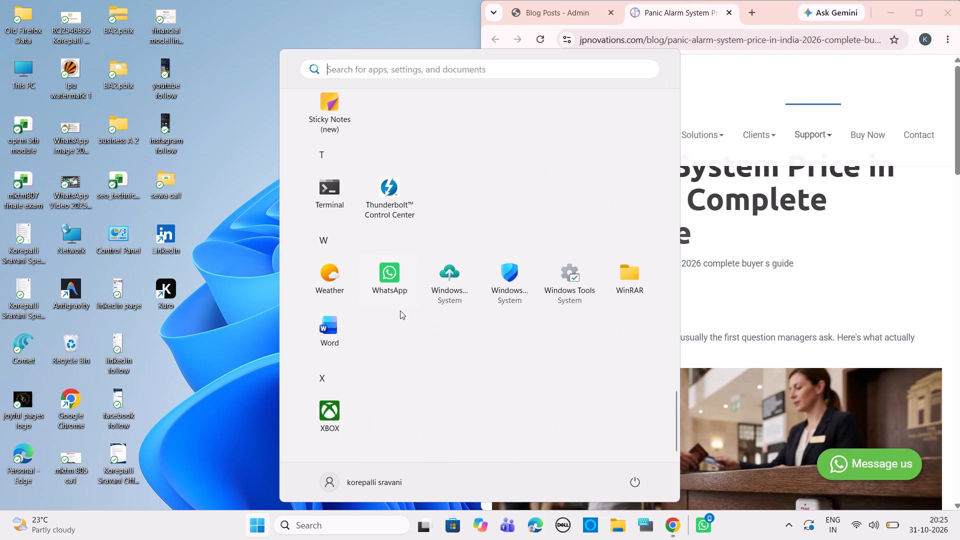
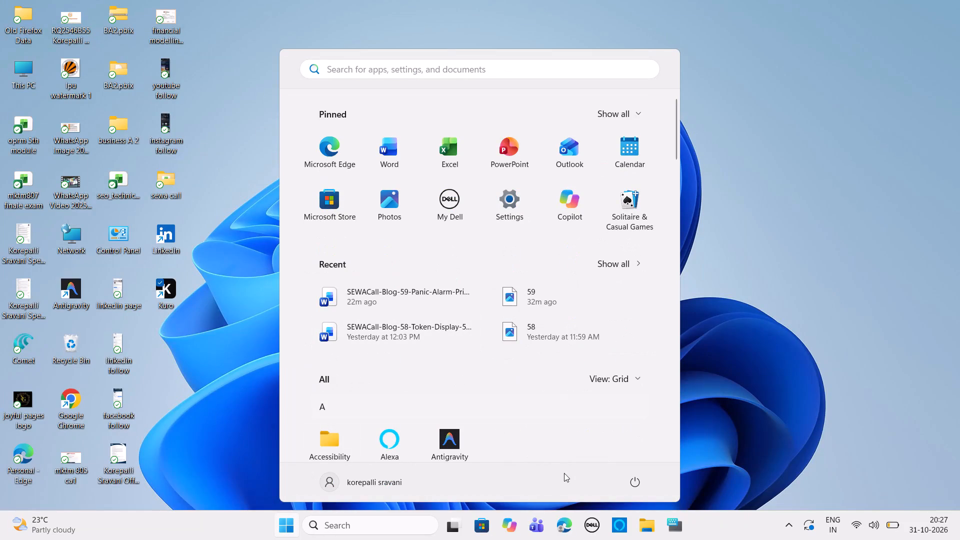
# Shut down the computer.
pyautogui.click(639, 488)
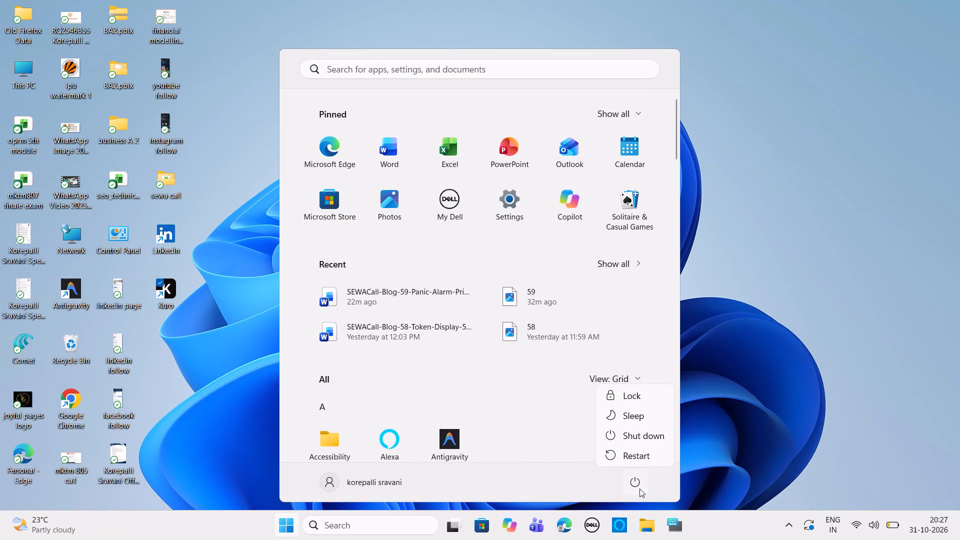
pyautogui.click(660, 441)
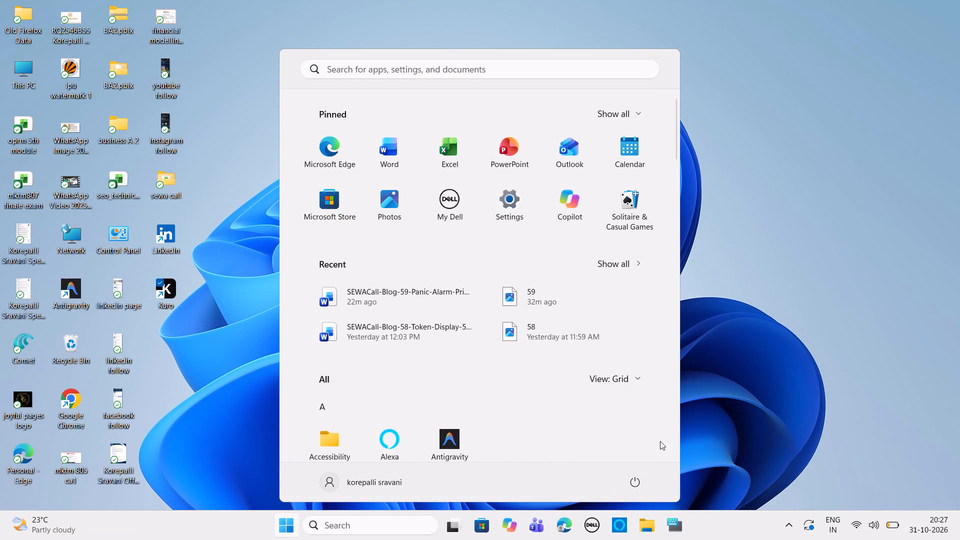